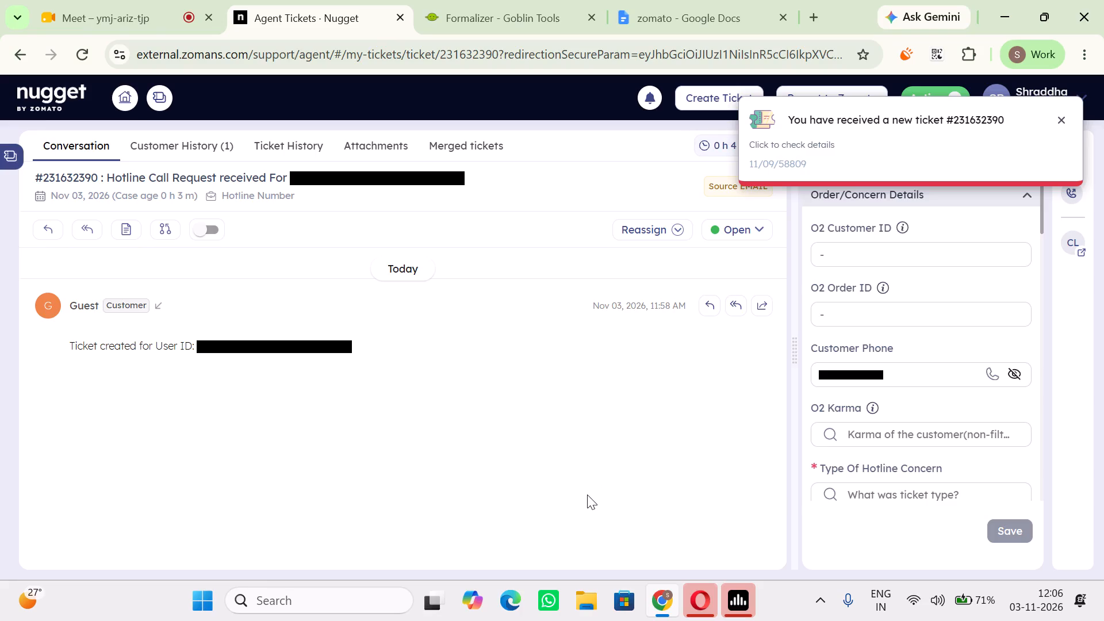
Review the Order/Concern Details form of the hotline ticket, including the available Primary Issue and O2 Karma options.
scroll(827, 480, "down", 2)
scroll(827, 480, "up", 1)
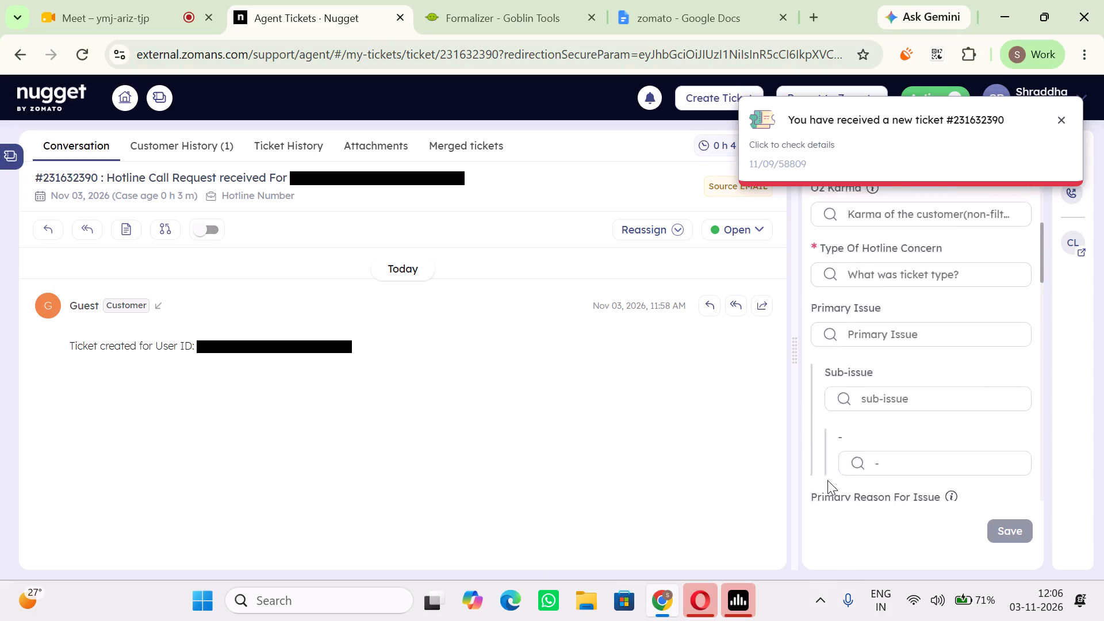
scroll(827, 480, "up", 1)
left_click(877, 408)
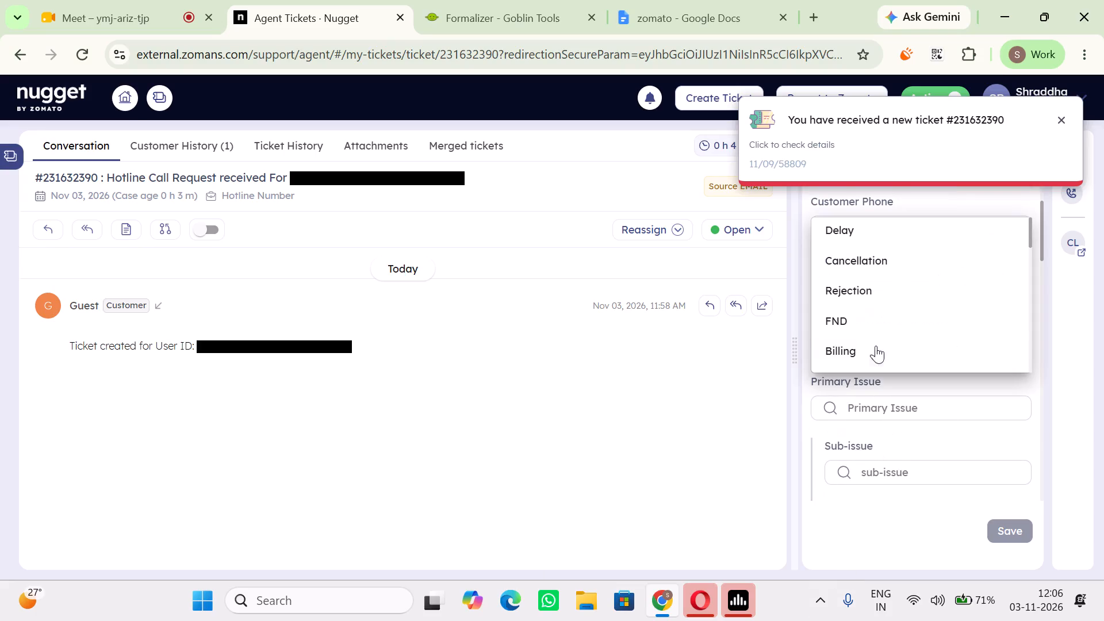
scroll(909, 315, "up", 4)
left_click(724, 431)
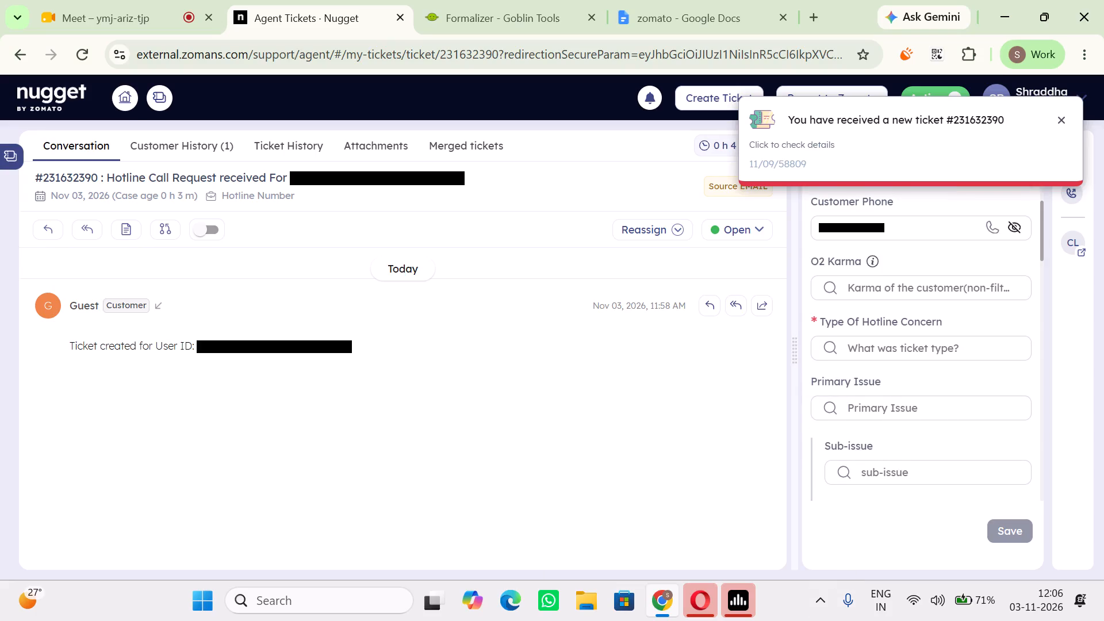
scroll(877, 415, "up", 3)
left_click(857, 430)
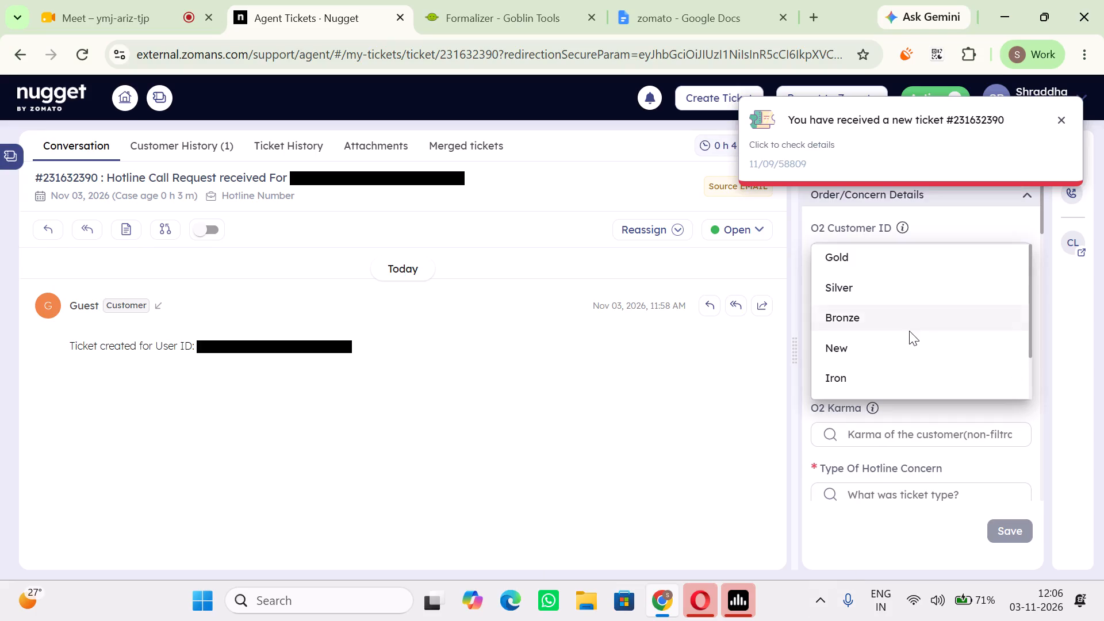
scroll(909, 331, "up", 3)
scroll(871, 477, "down", 1)
left_click(689, 440)
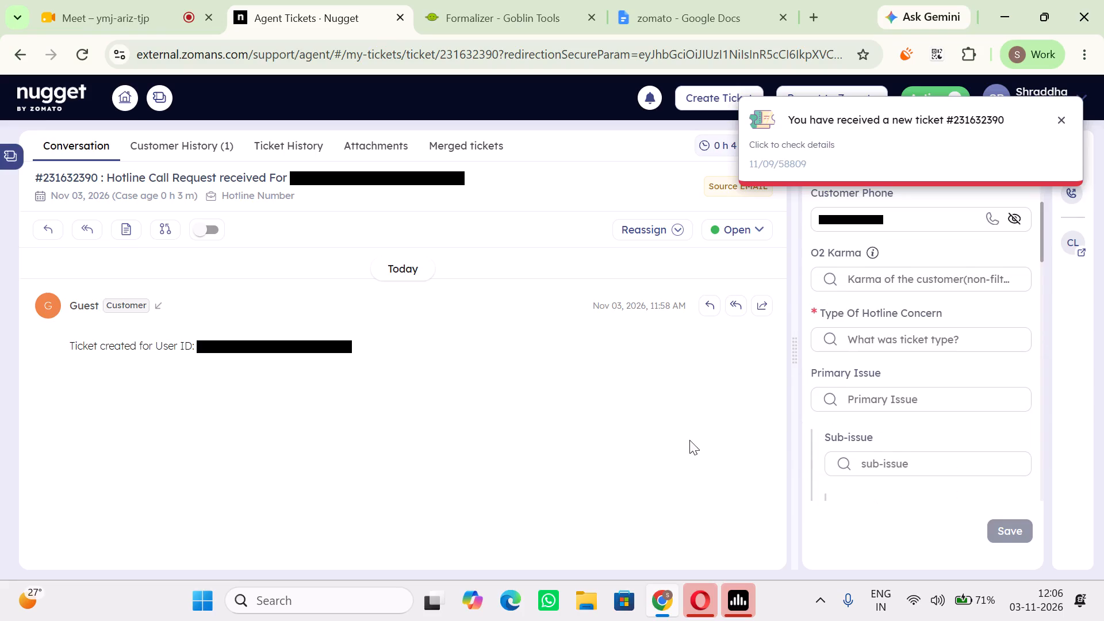
scroll(900, 364, "down", 1)
scroll(942, 385, "down", 1)
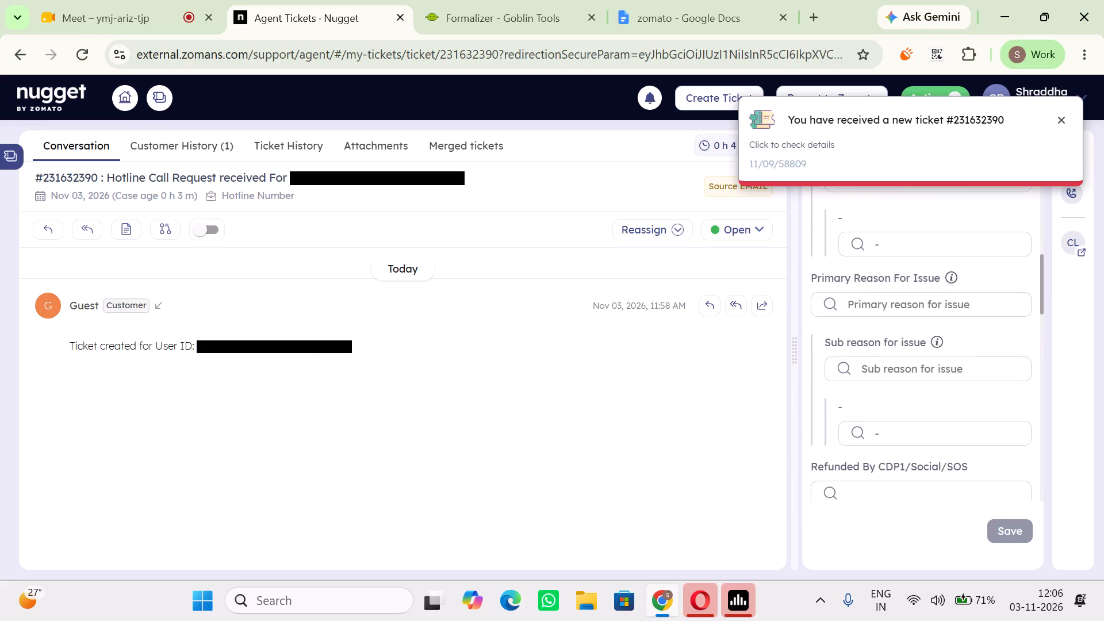
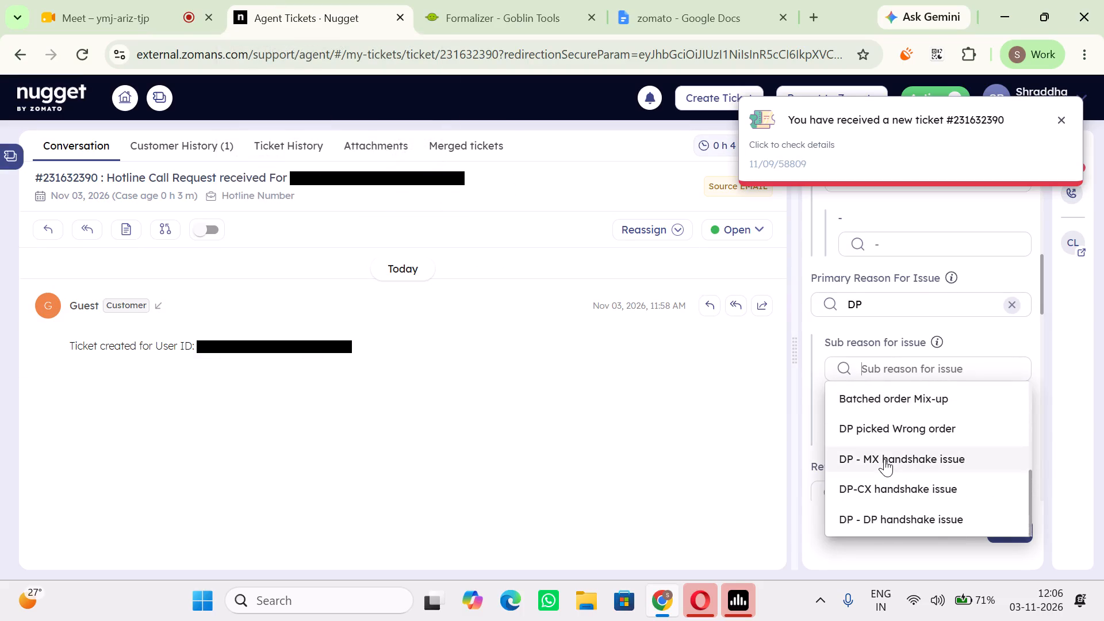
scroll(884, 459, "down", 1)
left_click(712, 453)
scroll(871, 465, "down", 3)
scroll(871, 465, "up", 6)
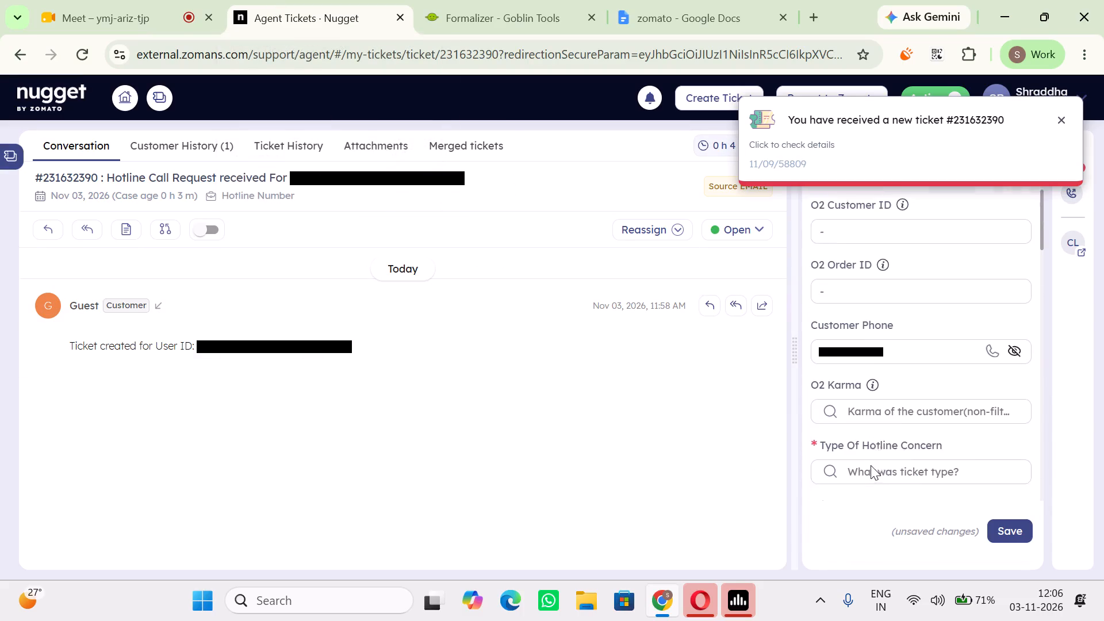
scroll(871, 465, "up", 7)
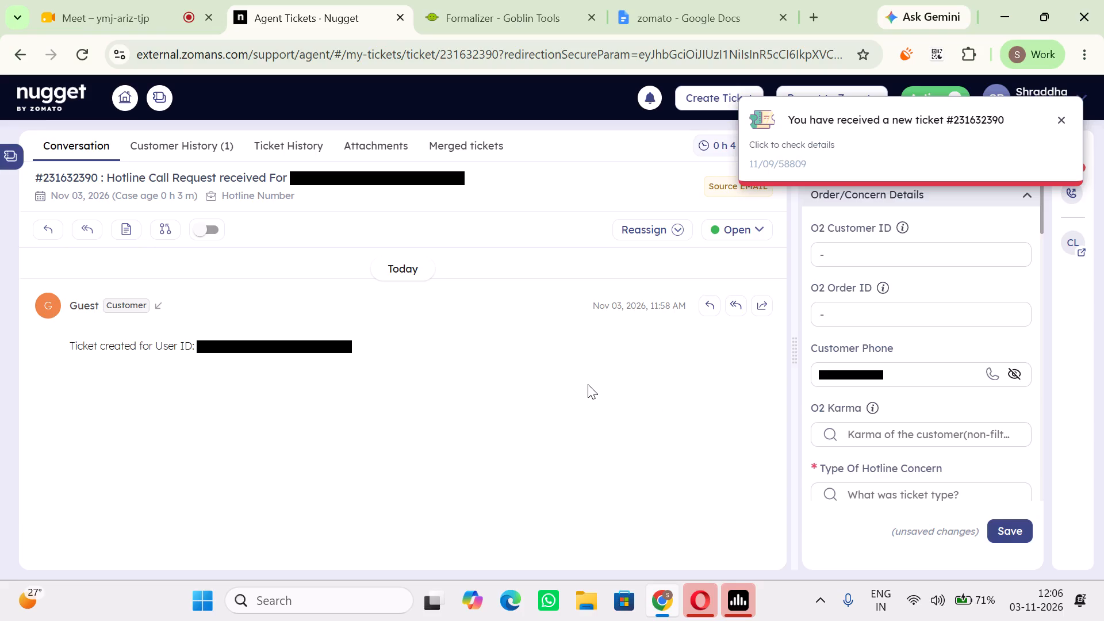
In the Goblin Tools Formalizer, replace the text with "cx infomred he is dp mistakelnly raise the request" and convert it to grammatically correct.
left_click(474, 0)
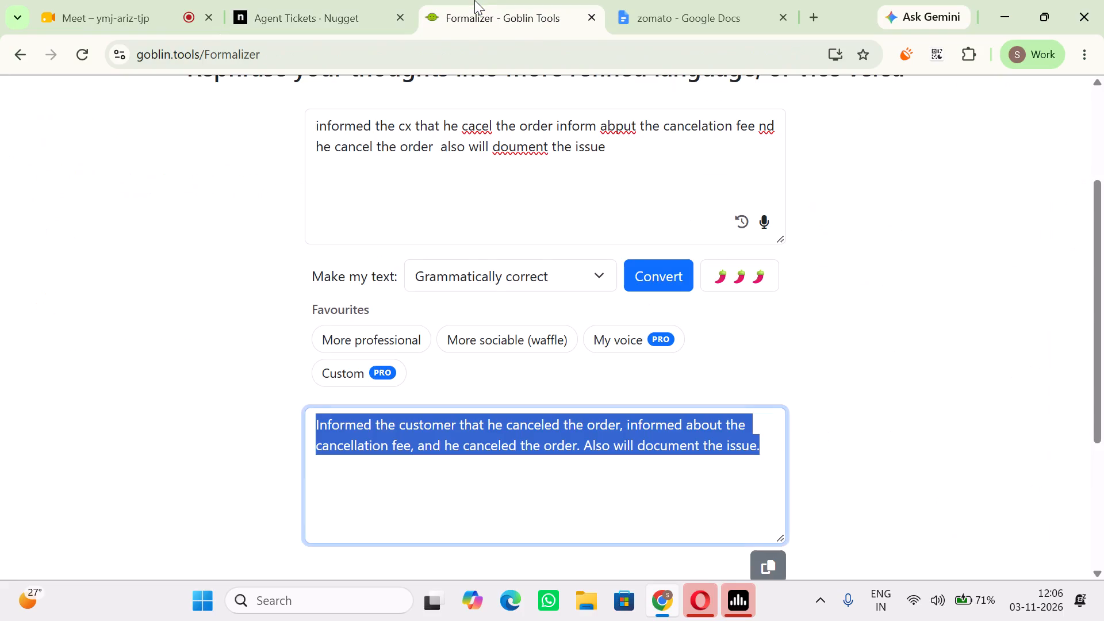
scroll(477, 357, "up", 5)
triple_click(442, 311)
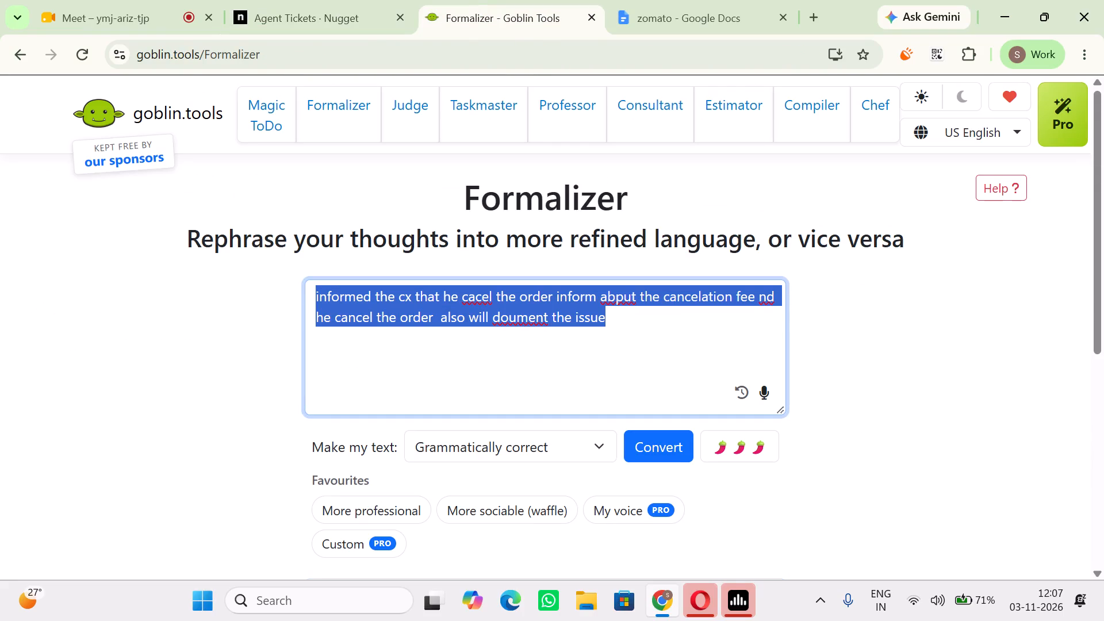
key("BackSpace")
type("cx")
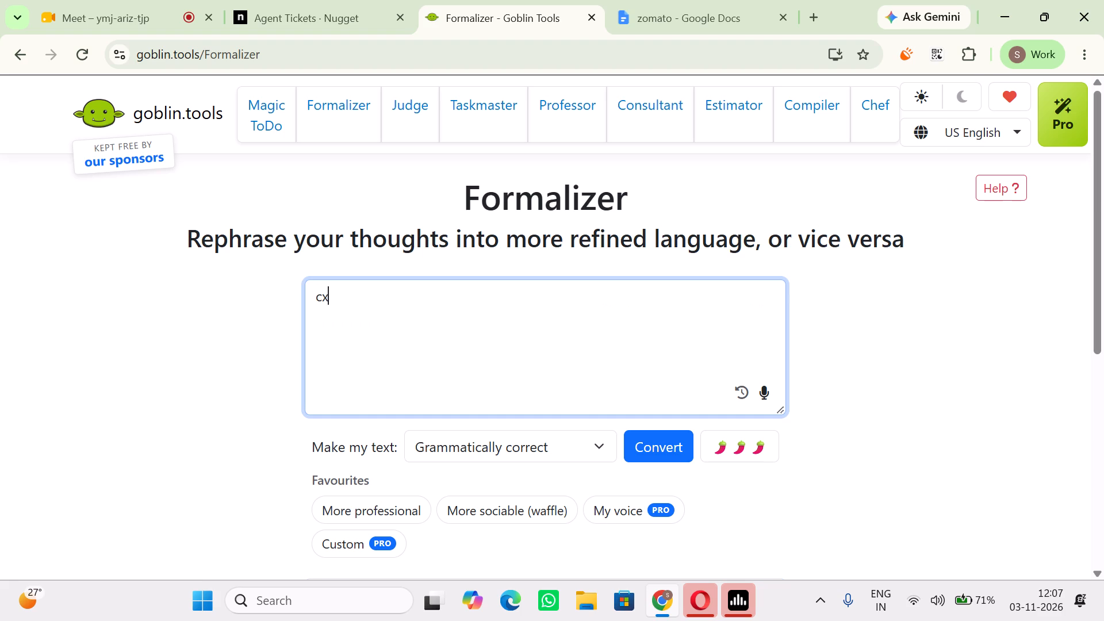
key("space")
type("infom")
key("BackSpace")
key("BackSpace")
type("omred he is dp mistakelnly raise ht")
key("BackSpace")
key("BackSpace")
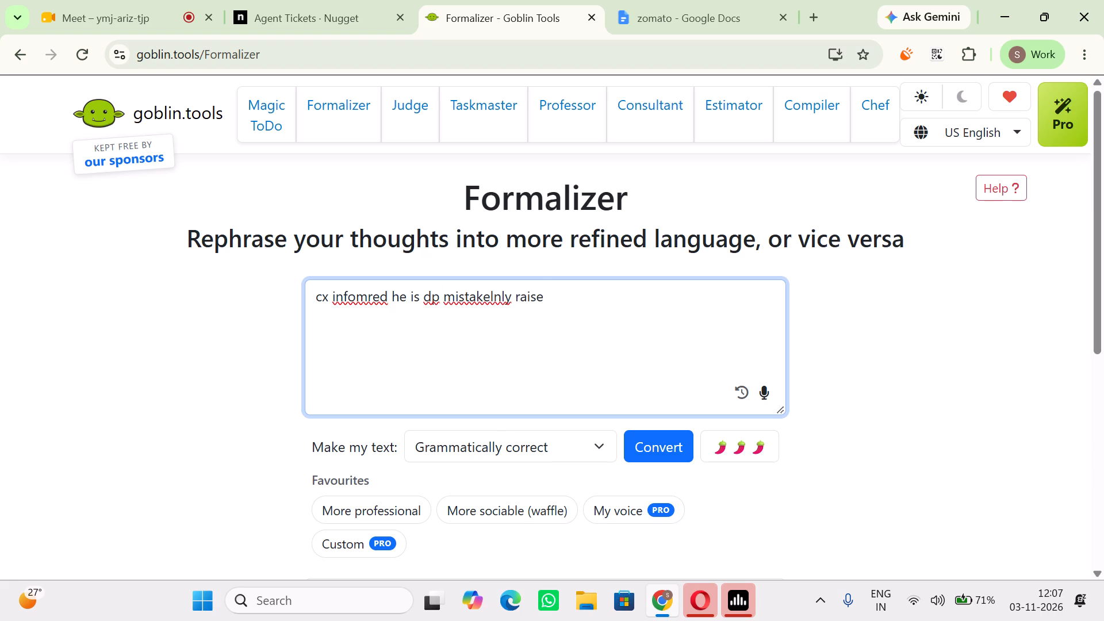
type("the request")
left_click(649, 445)
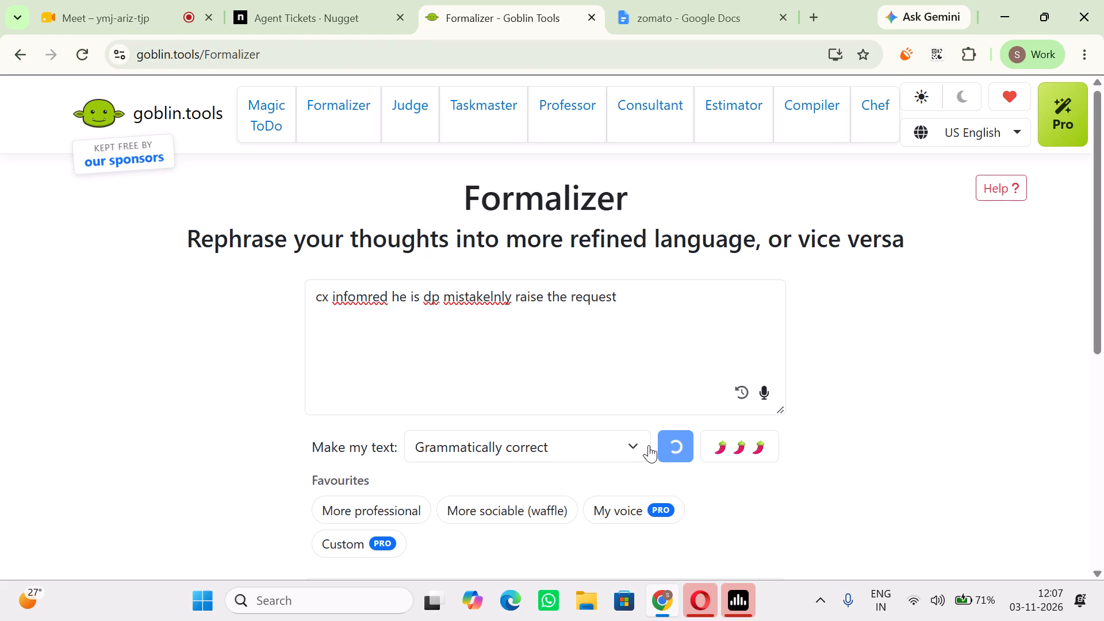
Copy the corrected sentence and add it to the hotline ticket in Nugget as a private note.
scroll(549, 407, "down", 2)
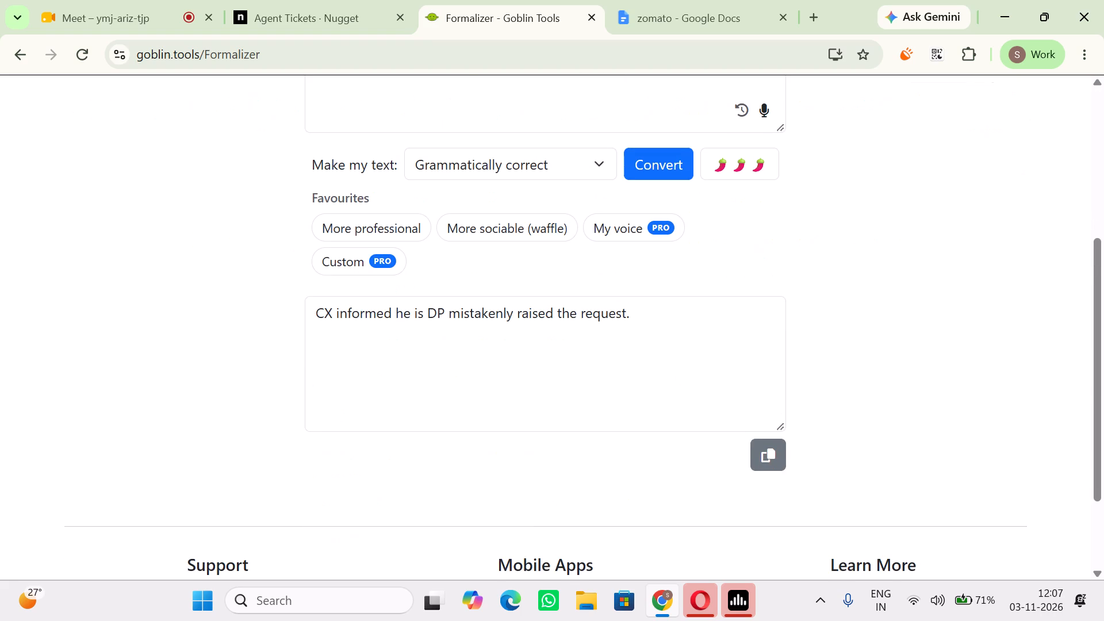
triple_click(455, 329)
left_click(455, 329)
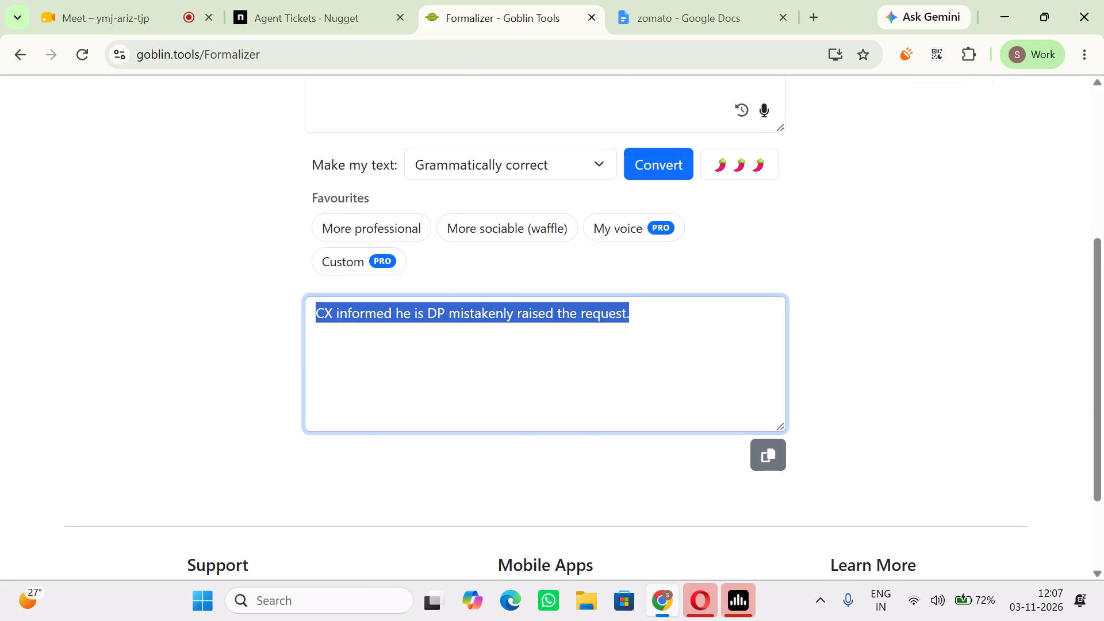
key("ctrl+x")
key("ctrl+c")
key("ctrl+c")
left_click(355, 0)
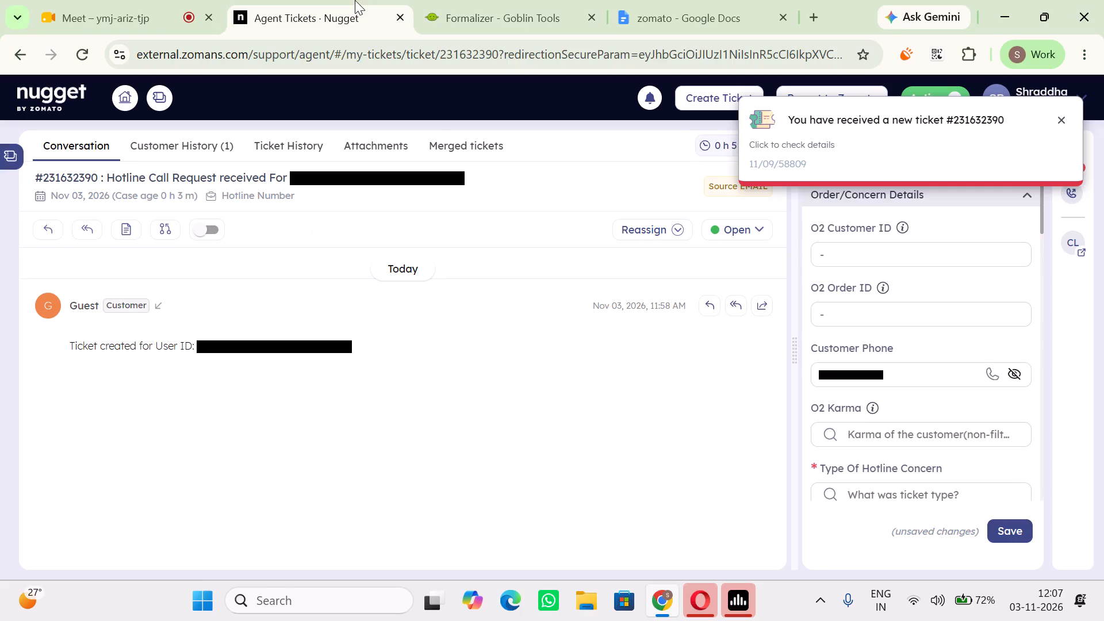
scroll(621, 384, "up", 3)
scroll(317, 242, "up", 3)
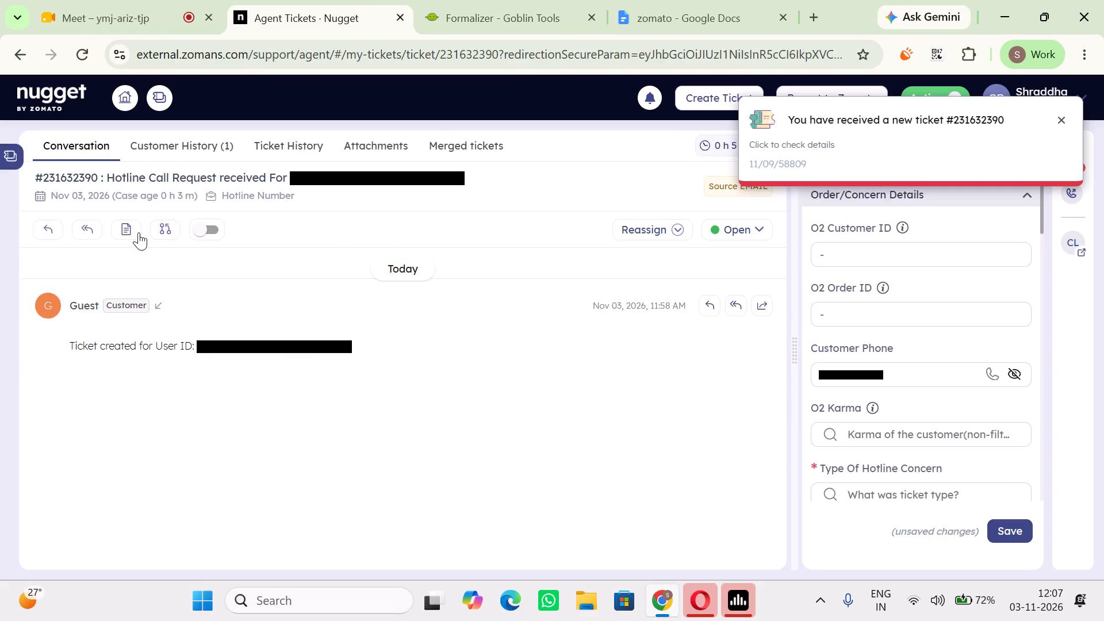
left_click(128, 235)
left_click(395, 264)
key("ctrl+v")
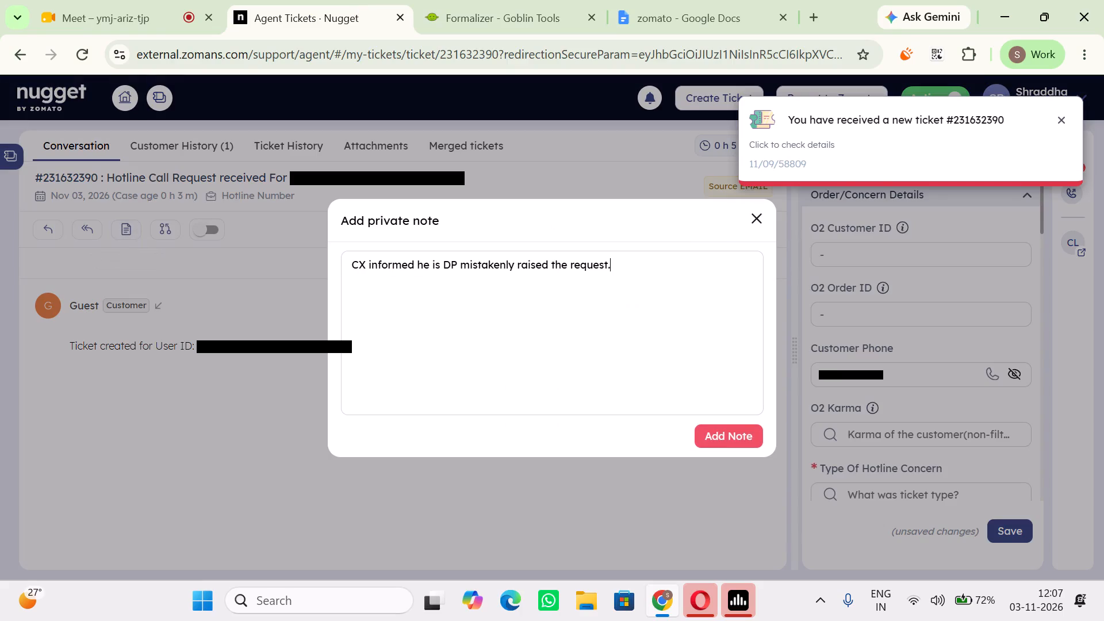
left_click(736, 424)
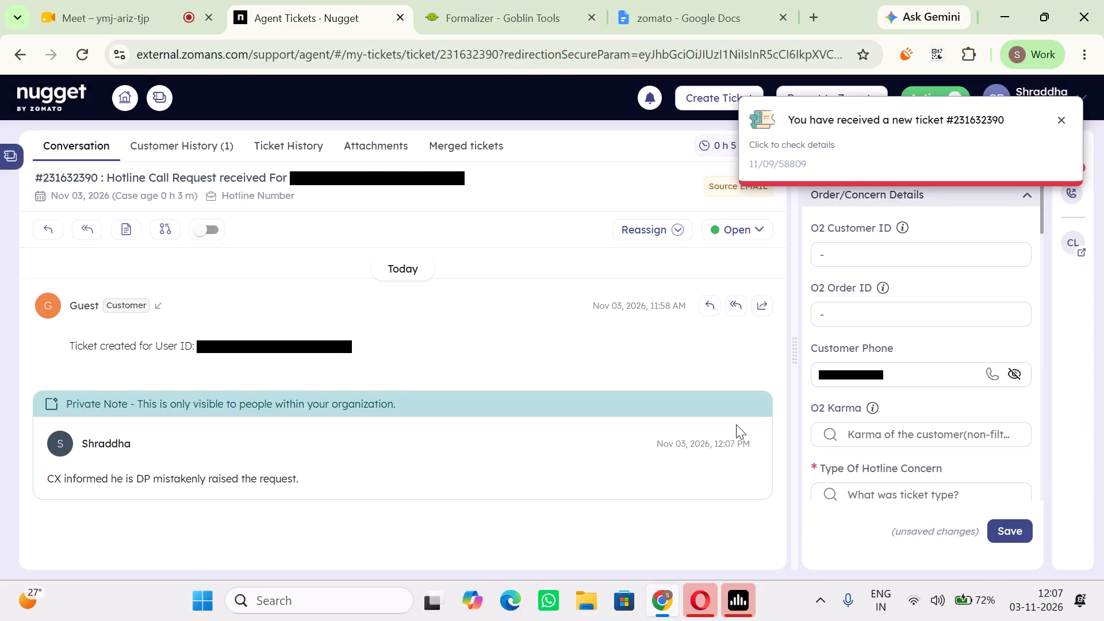
Look through the O2 Karma options and the remaining Order/Concern Details fields of the ticket.
scroll(1028, 442, "up", 3)
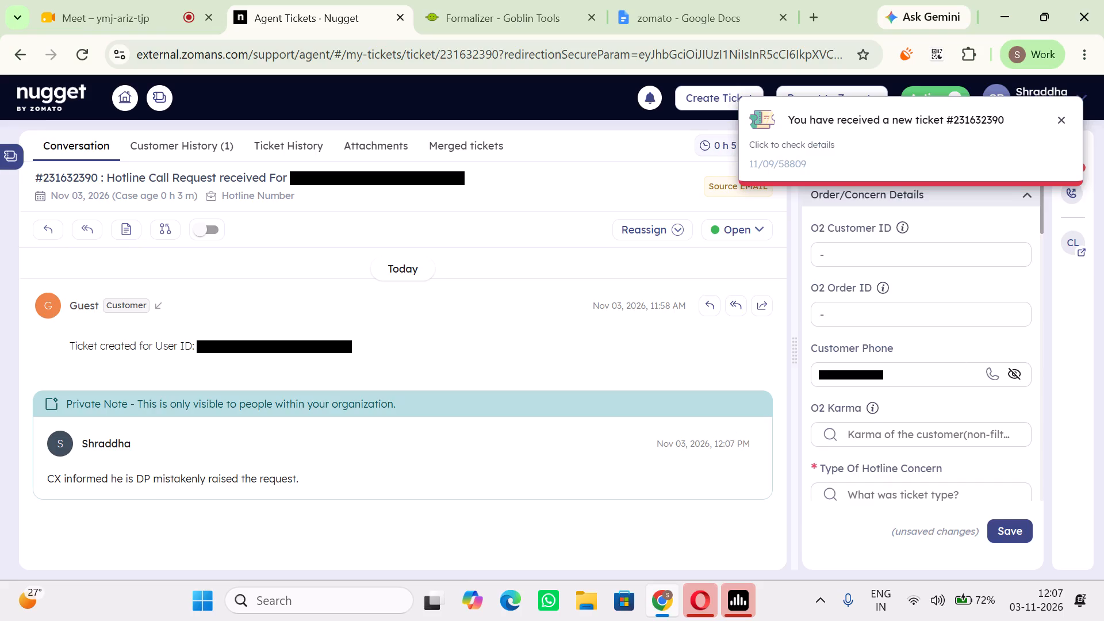
scroll(903, 252, "down", 1)
left_click(921, 252)
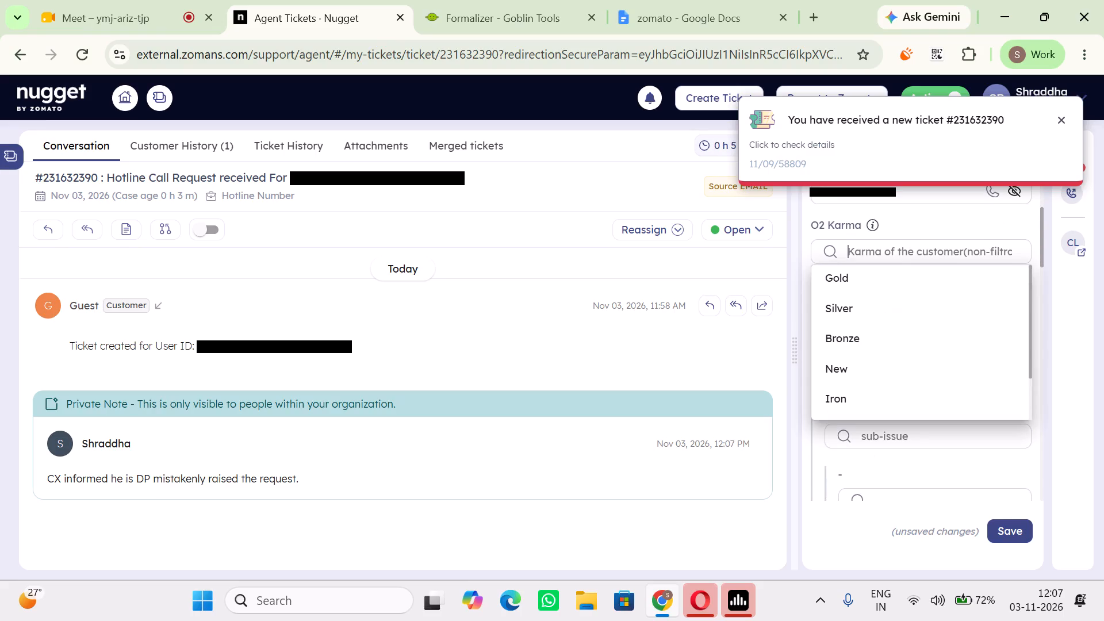
scroll(917, 386, "down", 2)
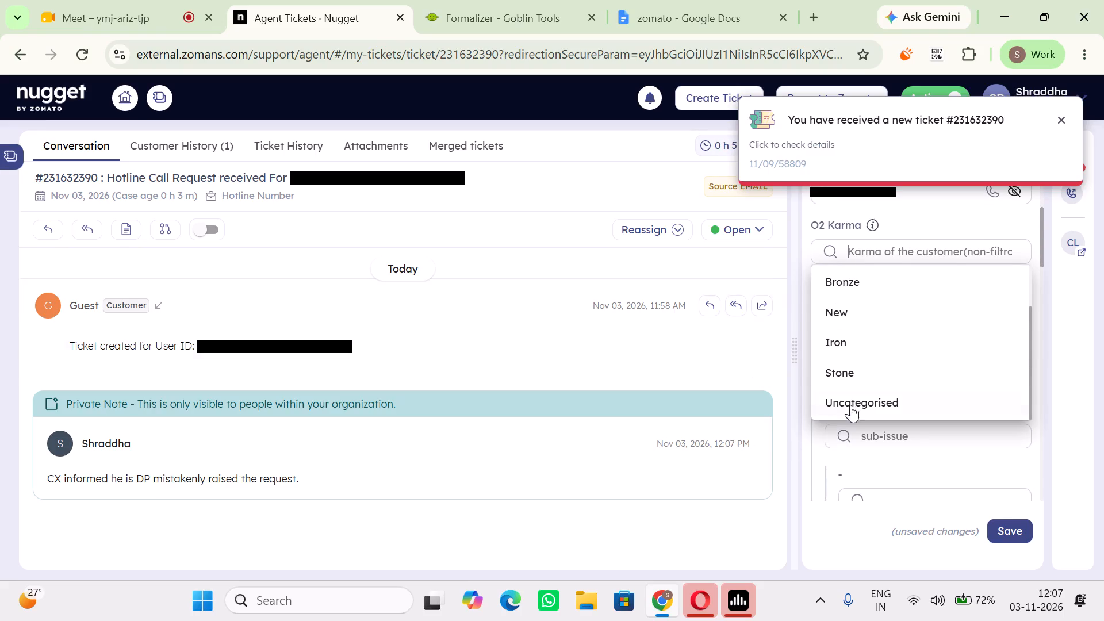
left_click(768, 361)
scroll(863, 417, "down", 1)
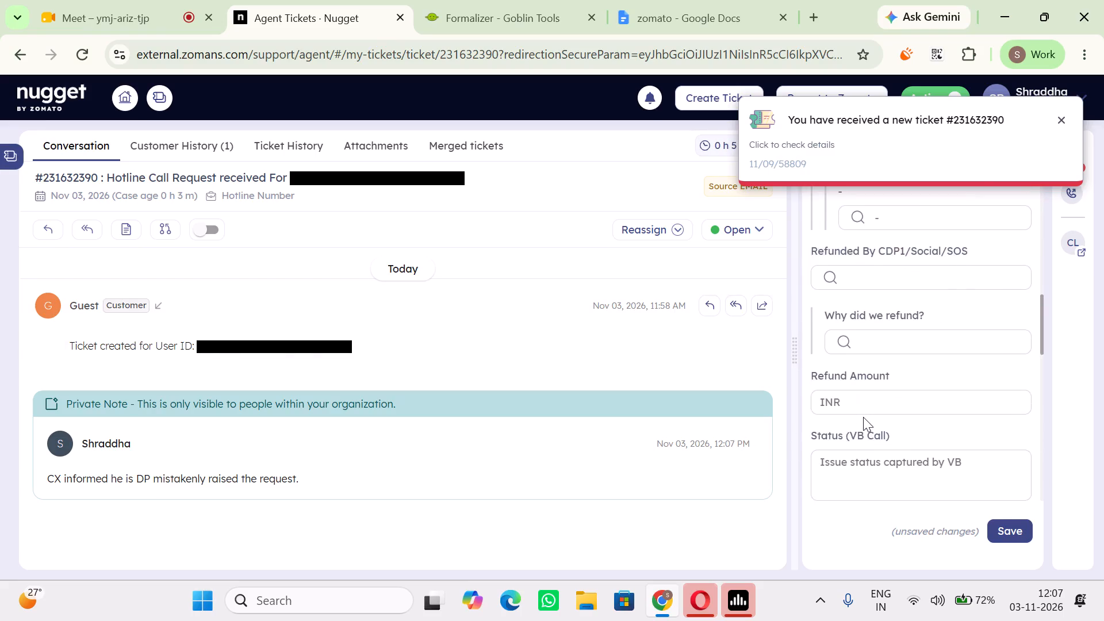
scroll(863, 417, "down", 1)
scroll(863, 417, "up", 5)
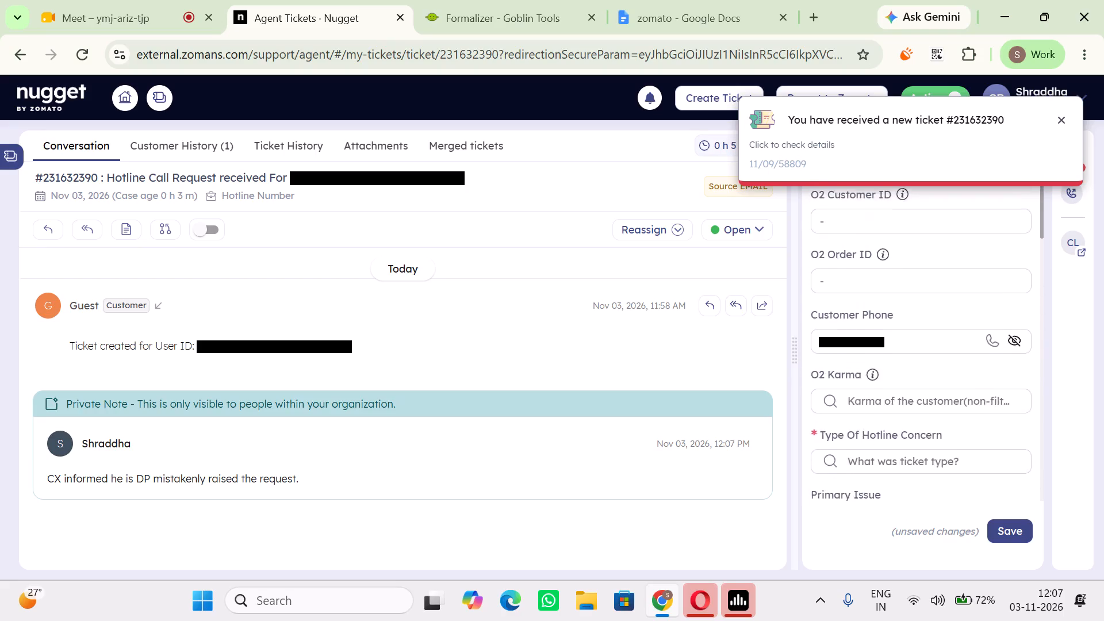
scroll(863, 417, "up", 1)
Set Type Of Hotline Concern to DP Concern and Primary Issue to Product/App related issue.
scroll(952, 384, "down", 1)
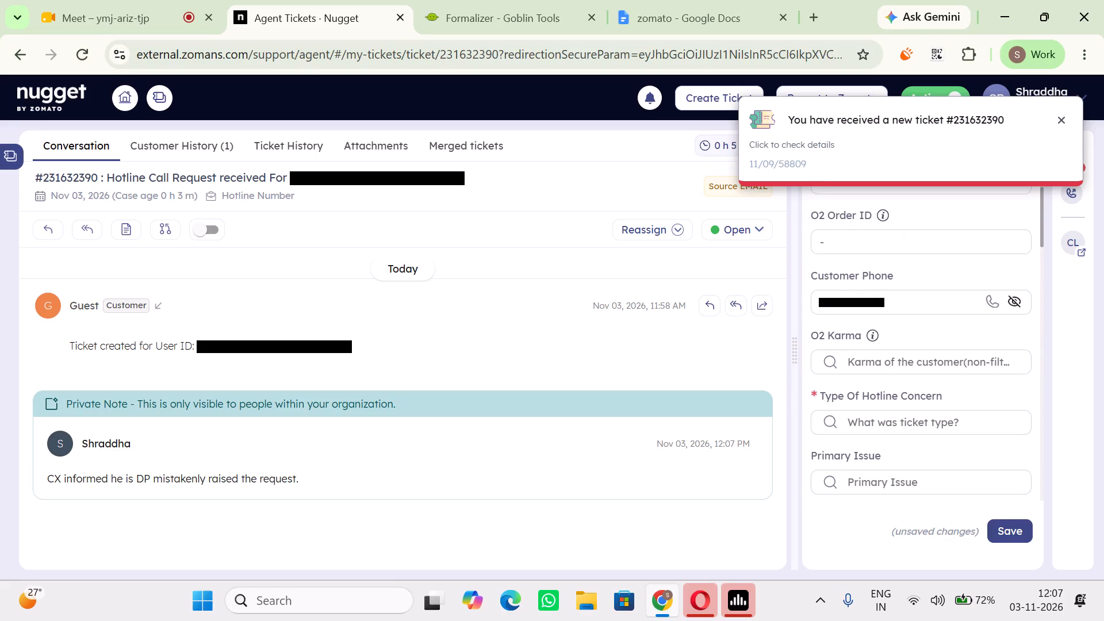
left_click(881, 433)
scroll(881, 357, "down", 1)
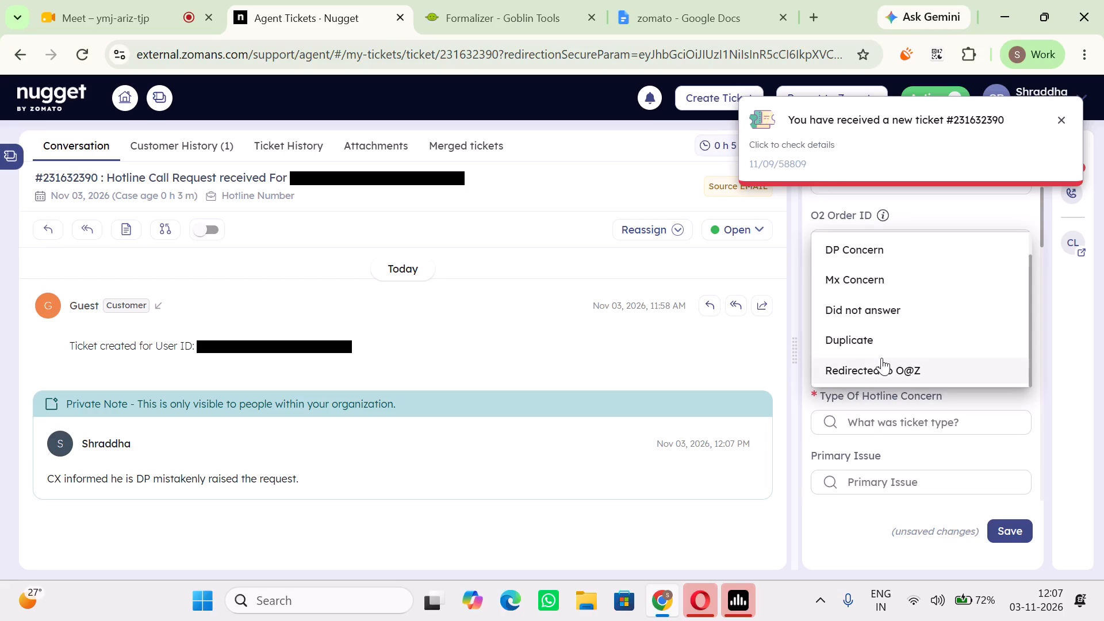
scroll(875, 351, "up", 2)
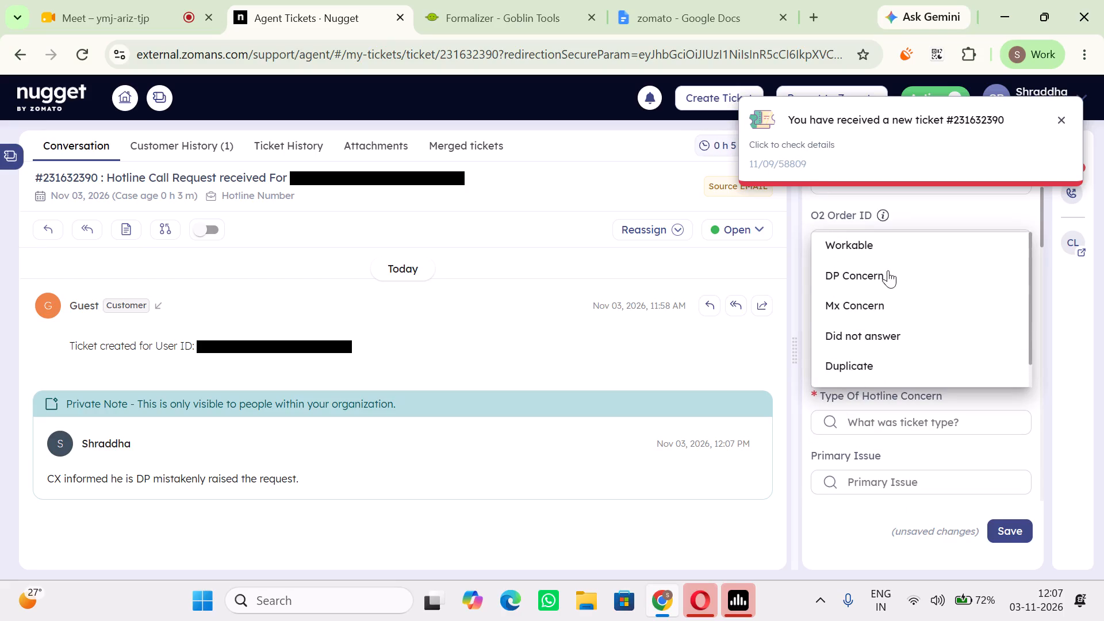
left_click(883, 264)
scroll(922, 408, "down", 1)
left_click(890, 421)
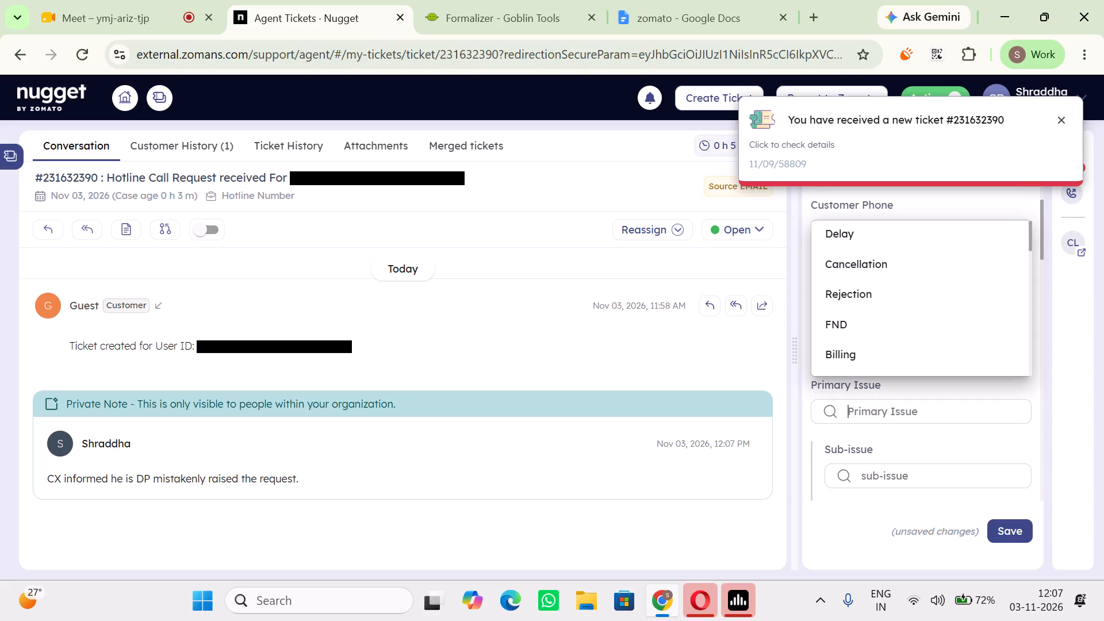
scroll(844, 265, "down", 3)
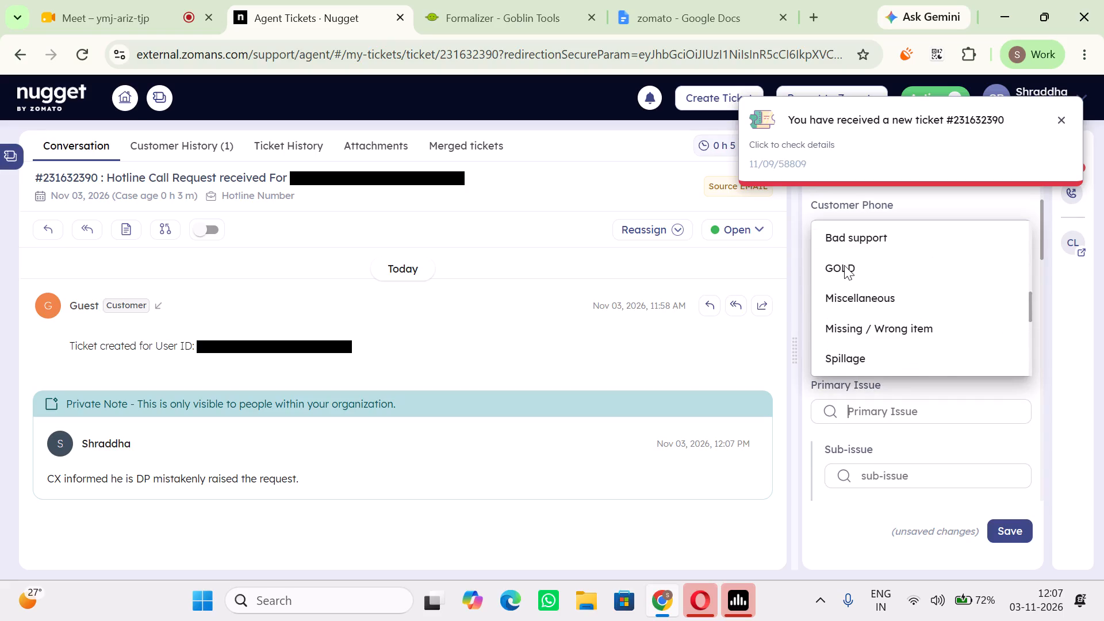
scroll(844, 265, "down", 1)
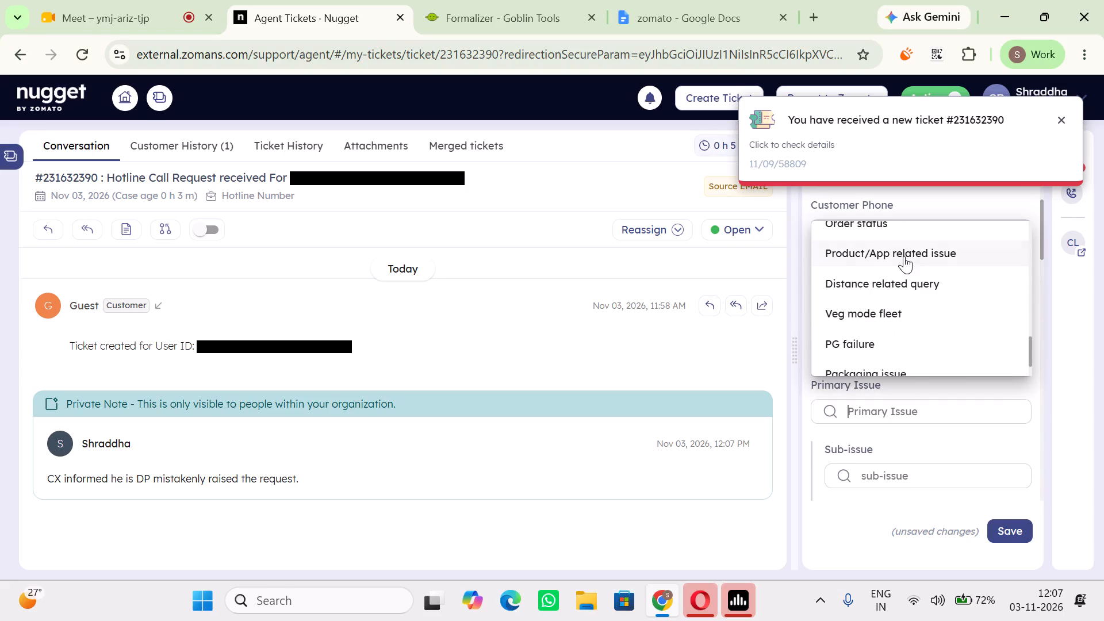
left_click(904, 256)
Check the remaining sub-issue and refund fields, leaving them blank, and save the ticket's Order/Concern Details.
scroll(917, 408, "down", 1)
left_click_drag(868, 283, 894, 298)
left_click(894, 298)
scroll(903, 404, "down", 3)
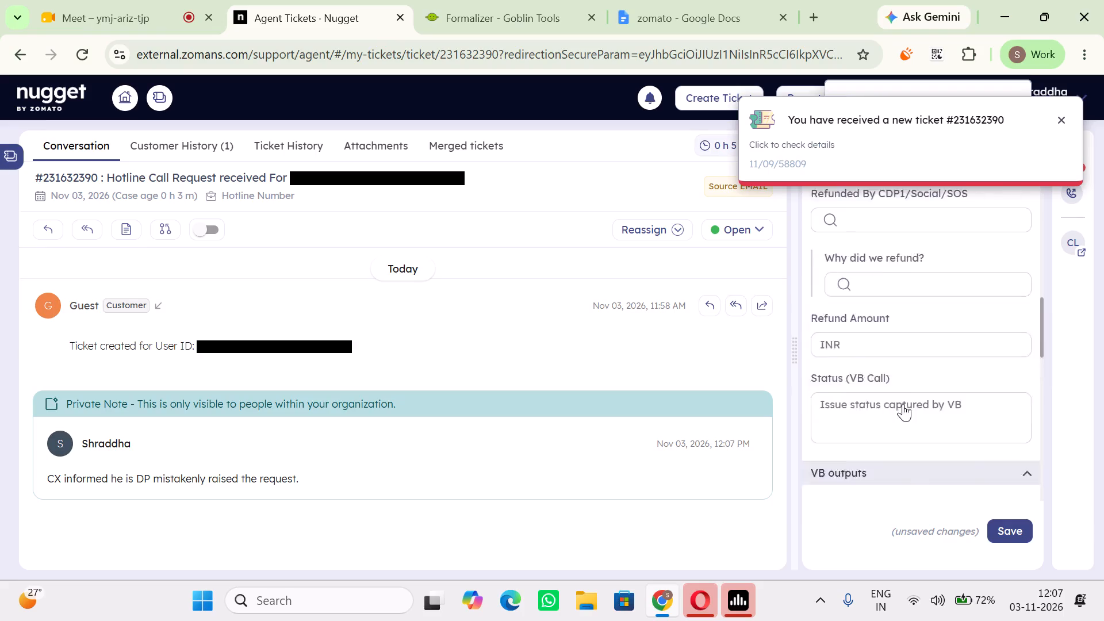
scroll(903, 404, "down", 3)
scroll(903, 404, "up", 15)
left_click(1010, 536)
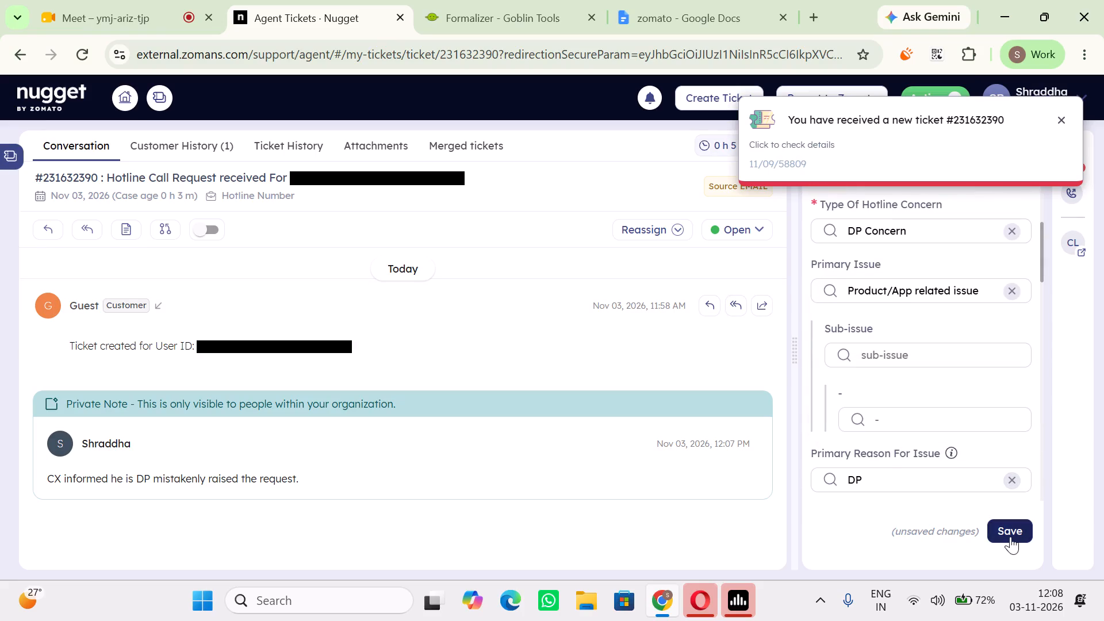
Change the hotline ticket's status to Closed.
scroll(924, 331, "up", 6)
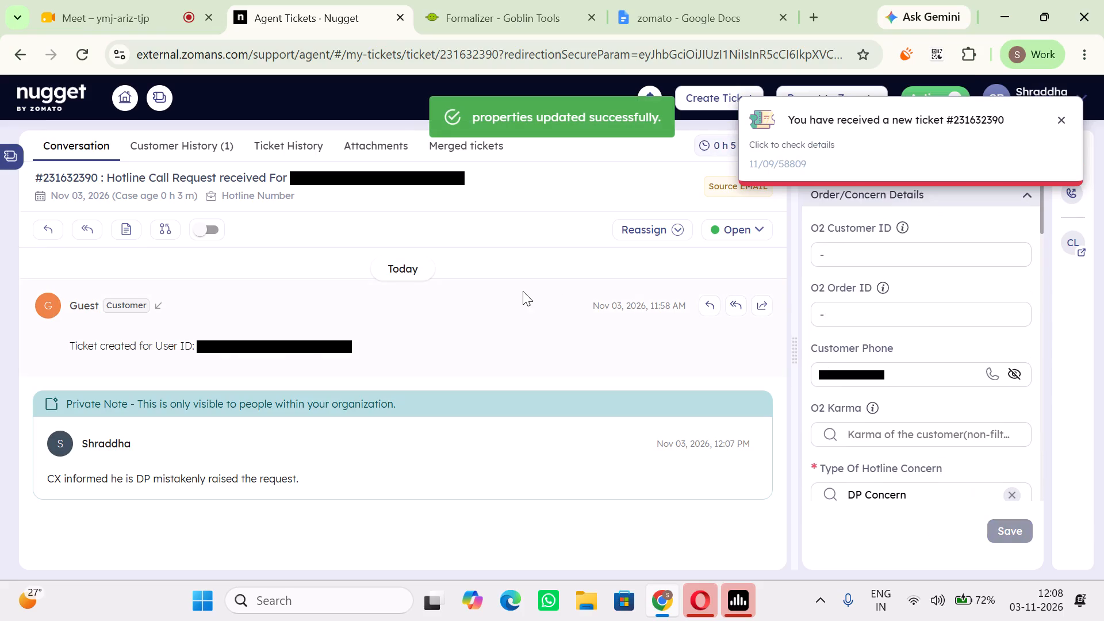
left_click(746, 234)
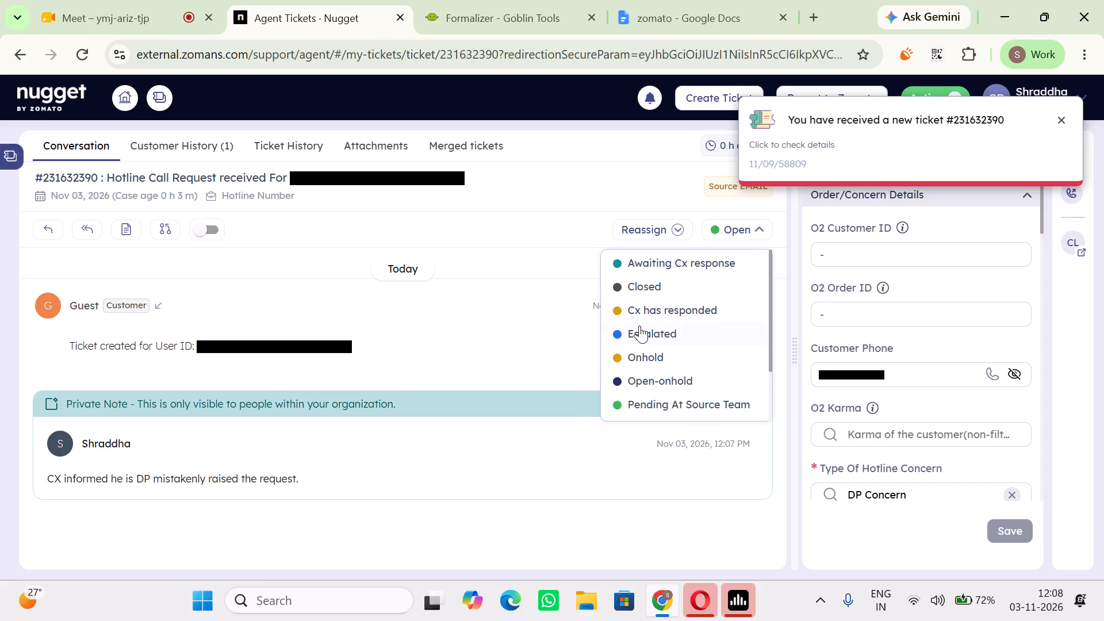
left_click(628, 294)
left_click(723, 369)
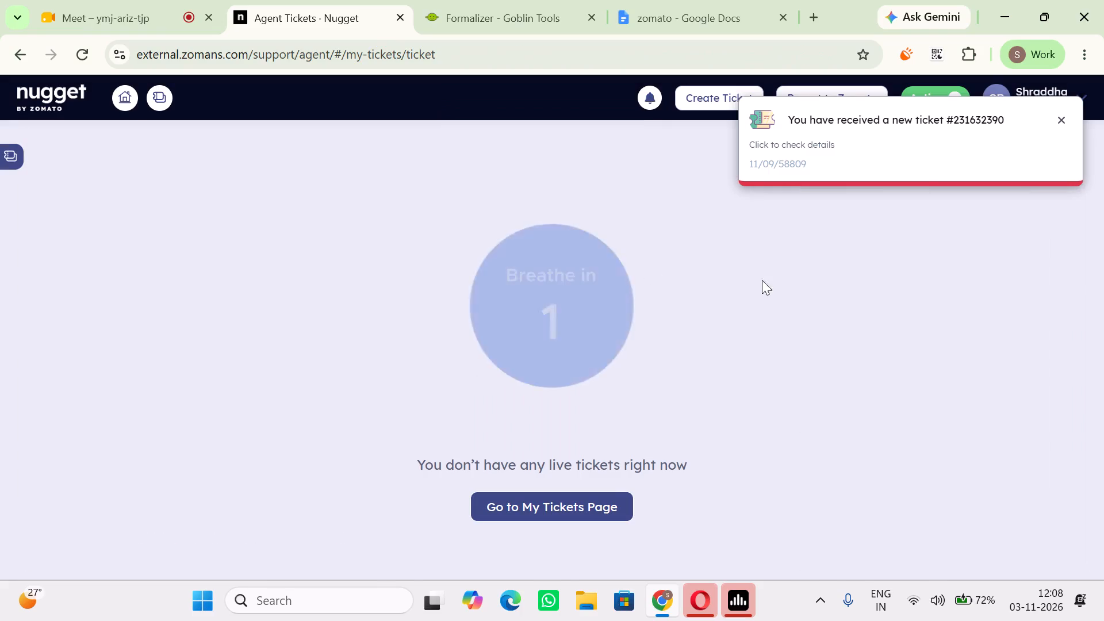
Dismiss the new-ticket notification.
left_click(1062, 121)
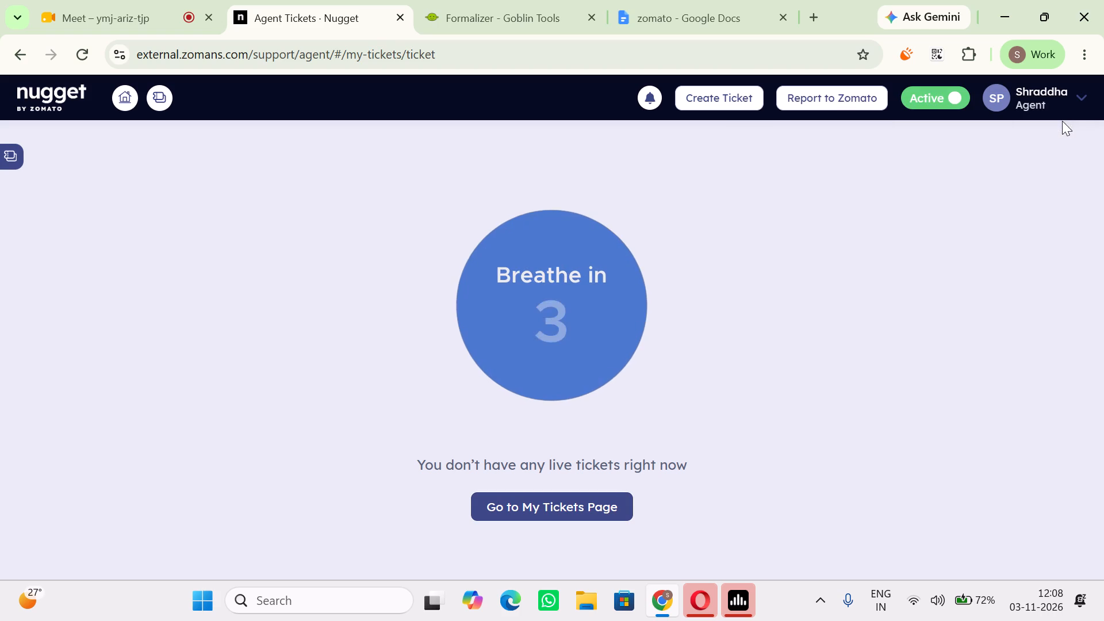
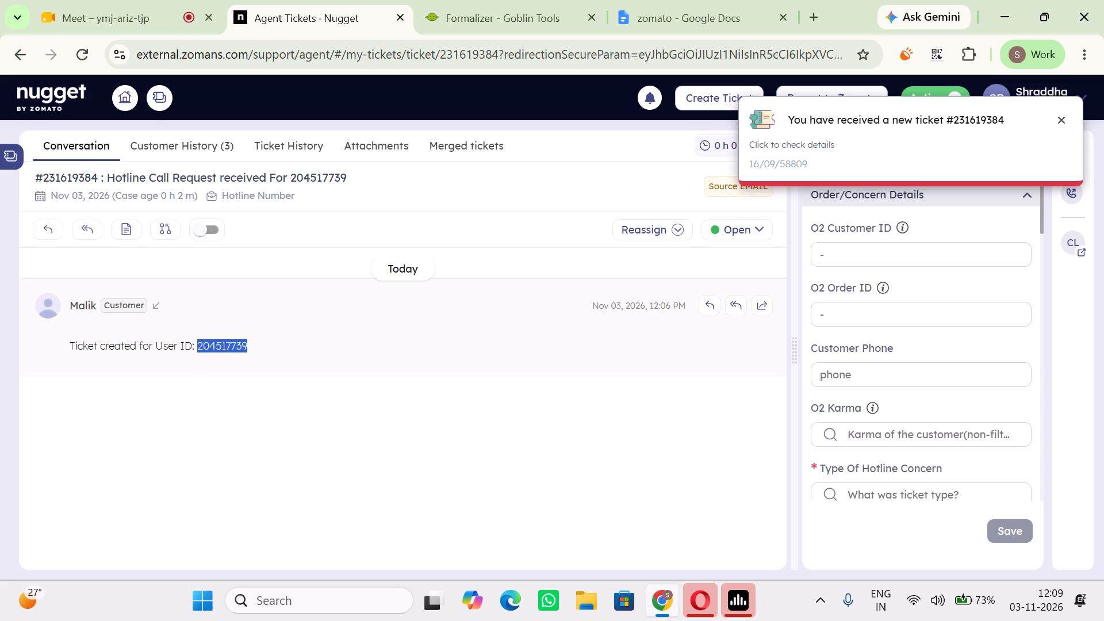
Copy the user ID from the new hotline ticket's message into the O2 Customer ID field and save the ticket properties.
key("ctrl+c")
key("ctrl+c")
left_click(1068, 125)
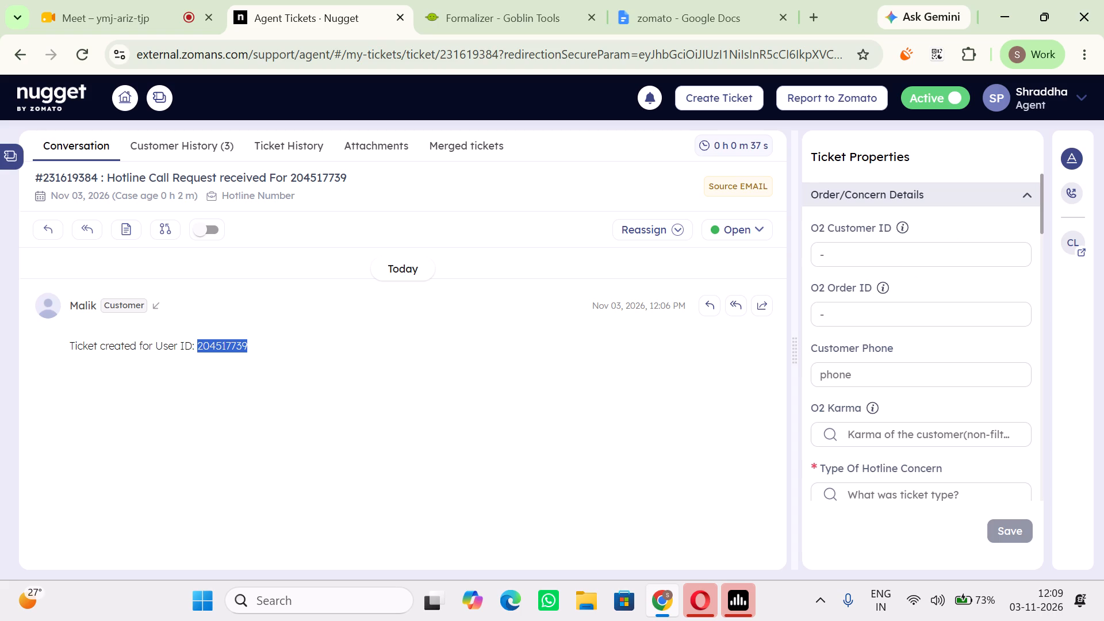
left_click(905, 259)
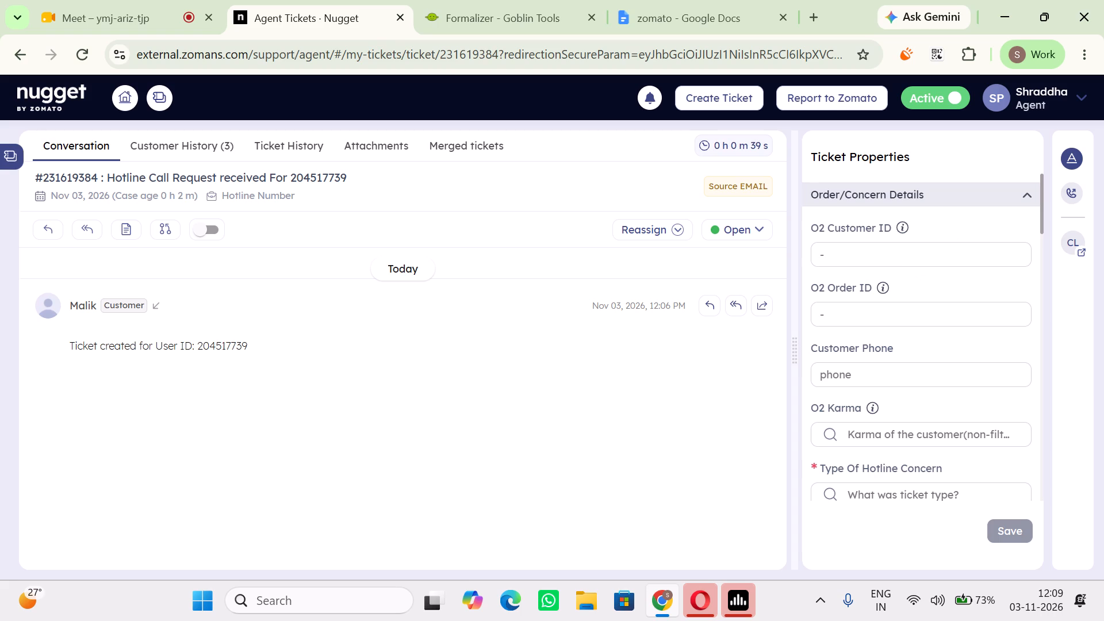
key("ctrl+v")
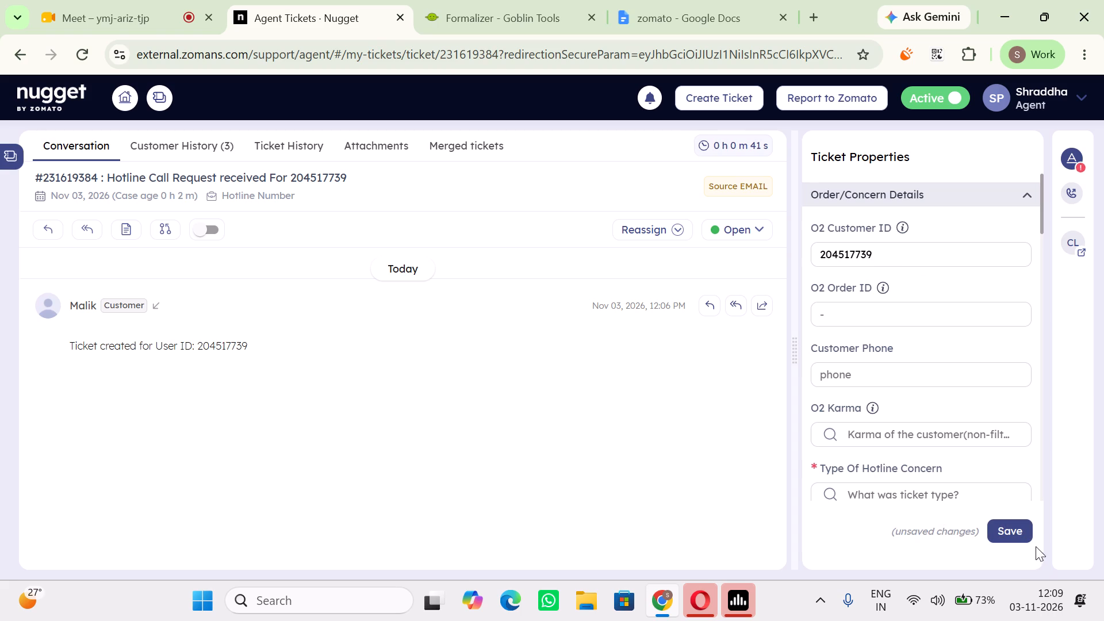
left_click(1019, 522)
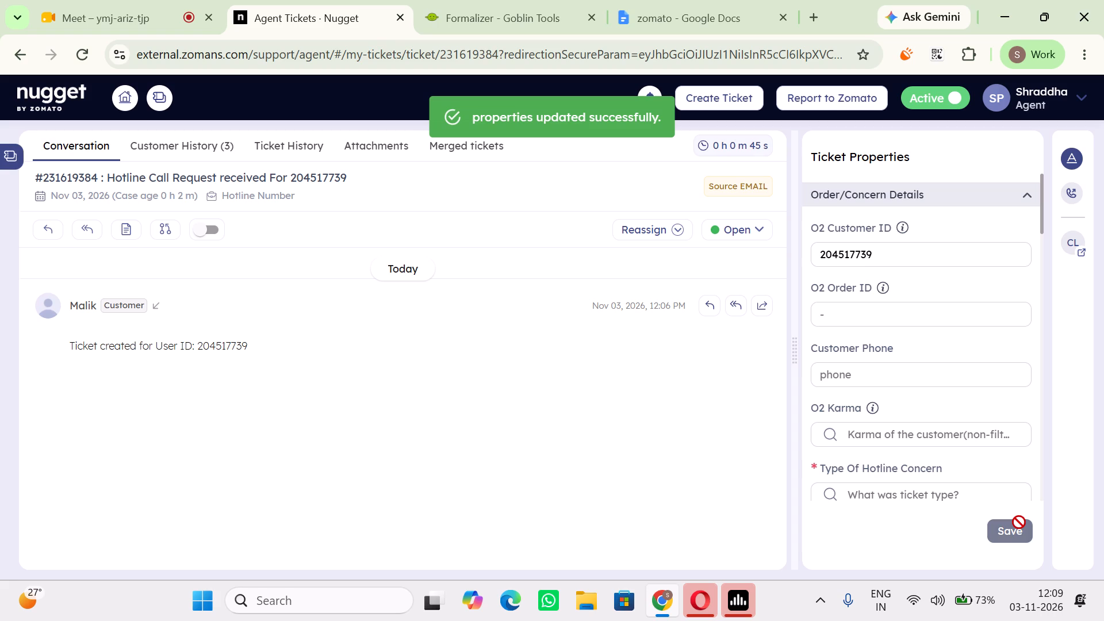
Open the customer's order in the CD Lifeline smartplug and add the Hotline Call tag to it.
left_click(1068, 228)
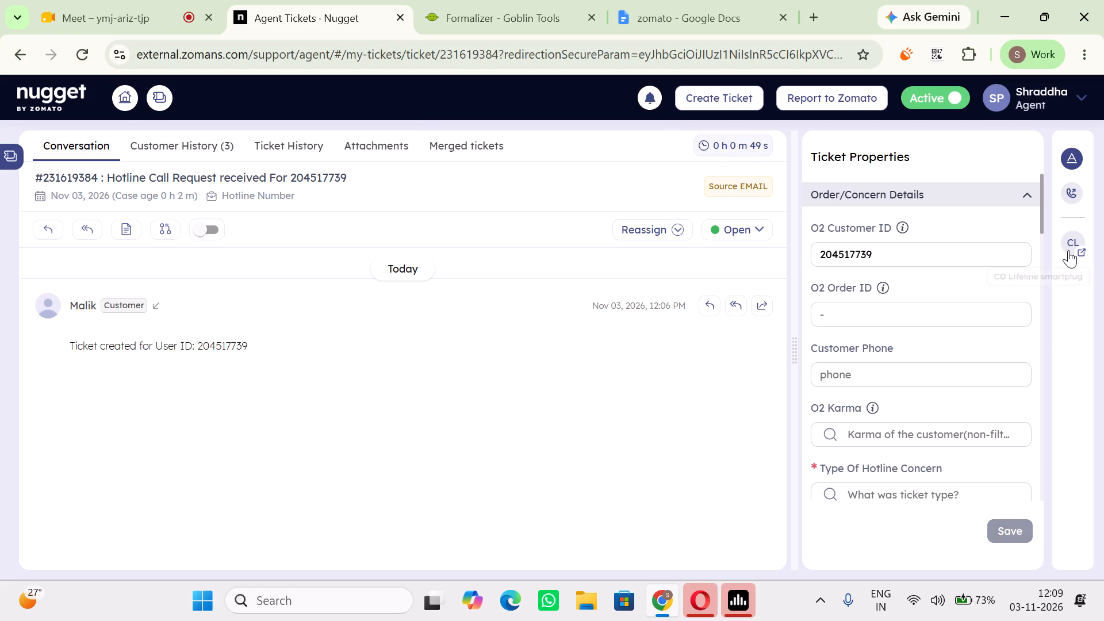
left_click(1068, 250)
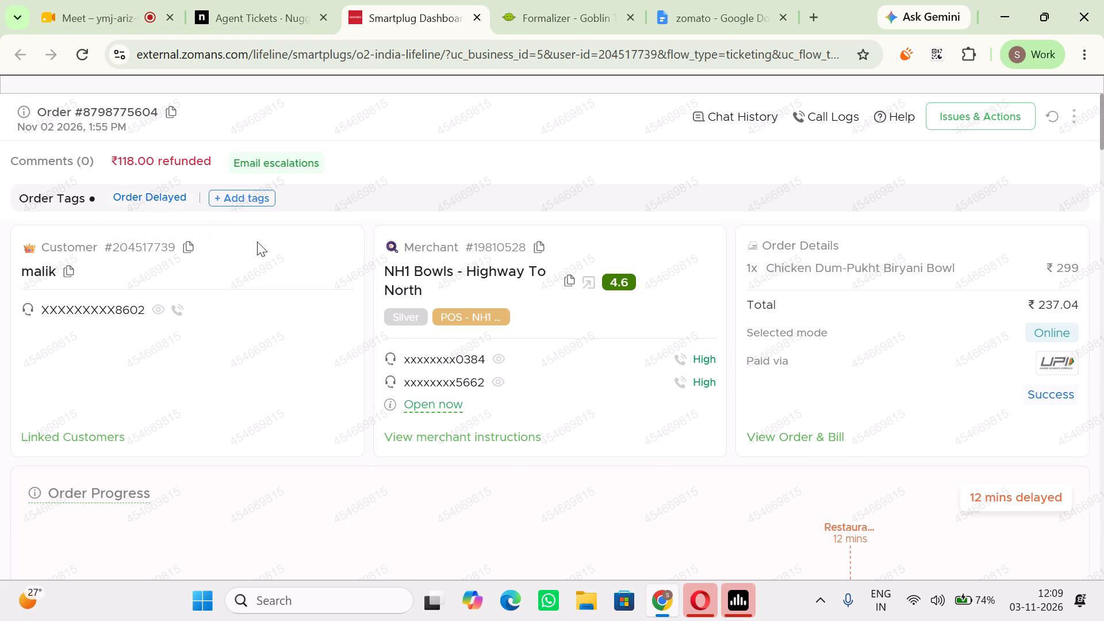
left_click(265, 200)
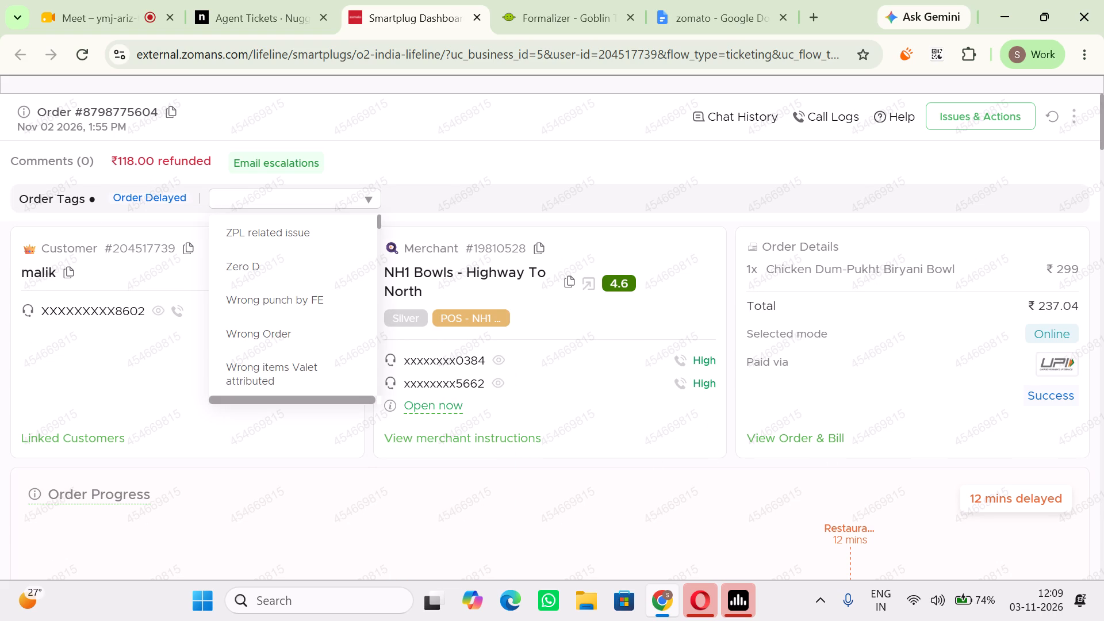
key("h")
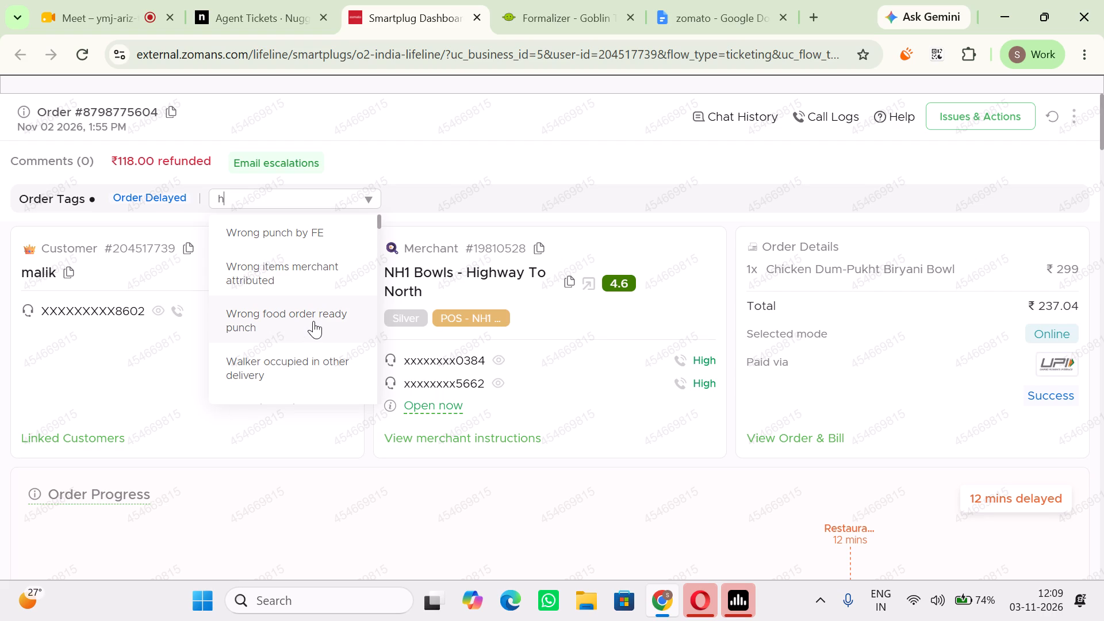
key("o")
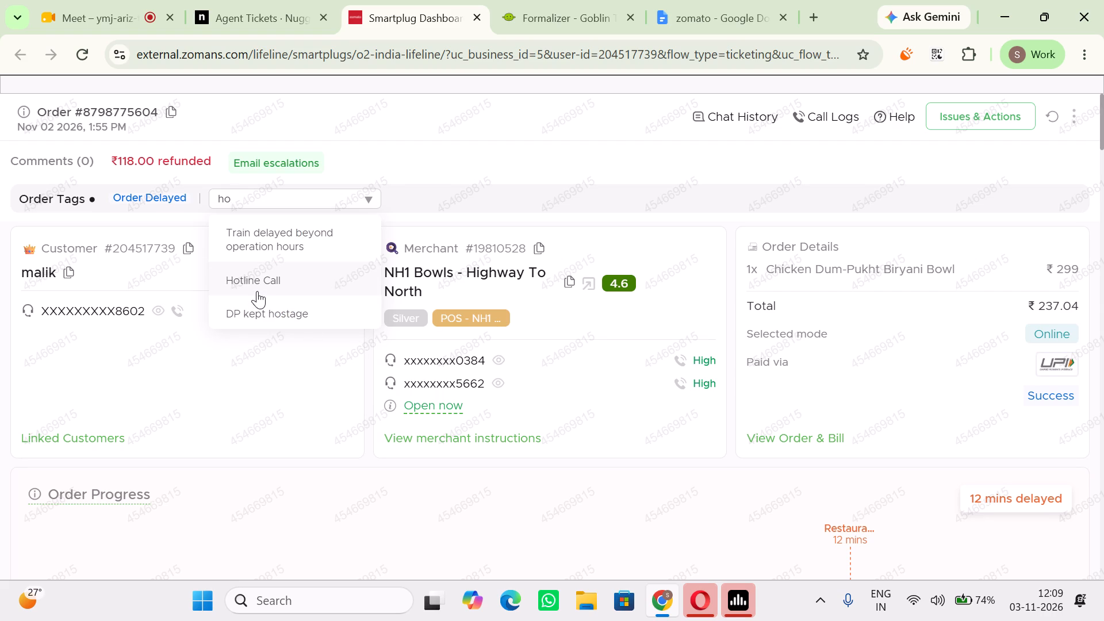
left_click(257, 291)
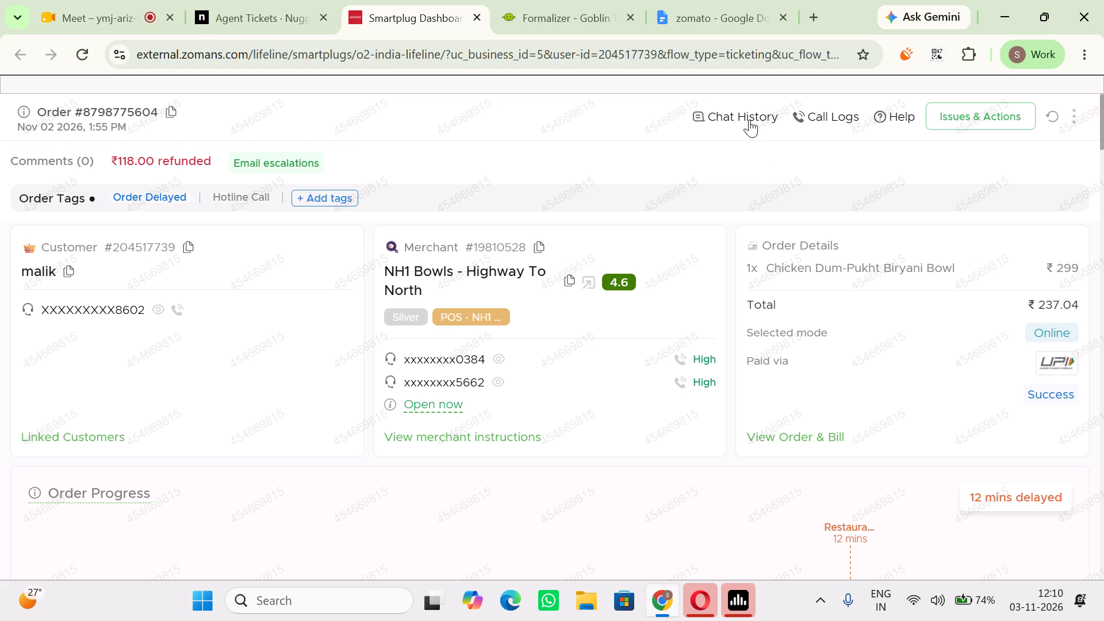
Open the order's chat history and examine the customer's conversations with Zia alongside the order's details and delivery progress.
left_click(749, 120)
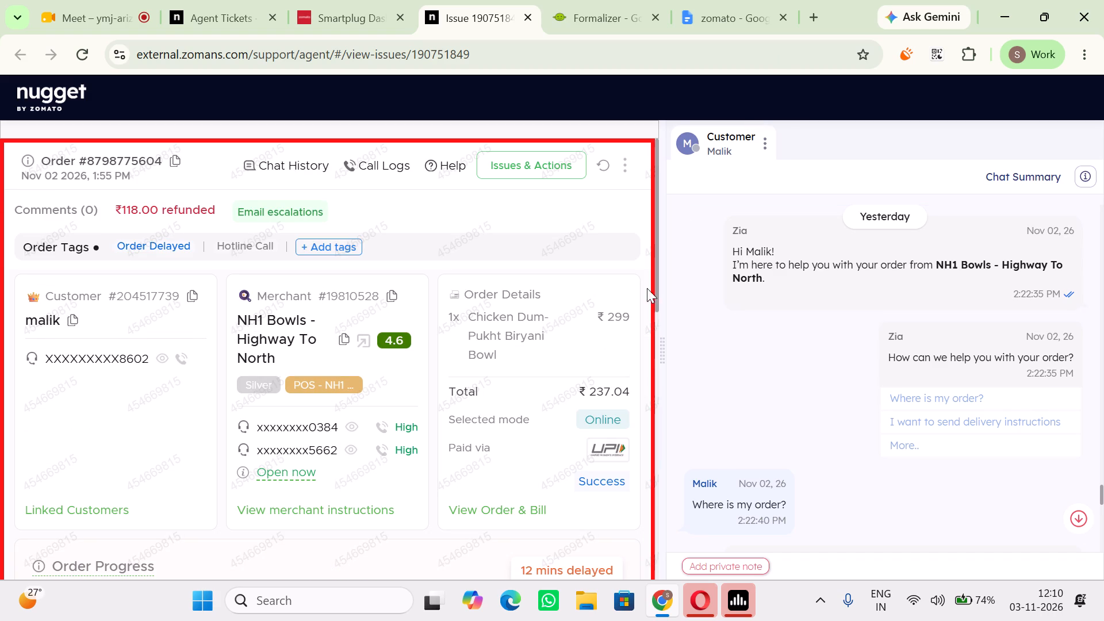
scroll(753, 349, "down", 3)
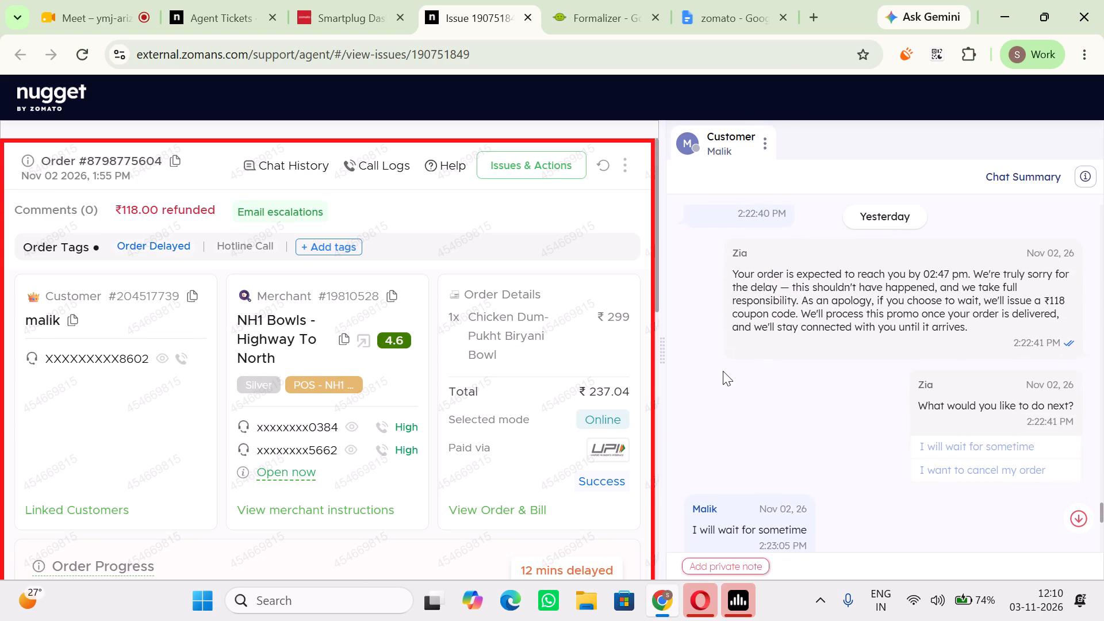
scroll(723, 371, "down", 3)
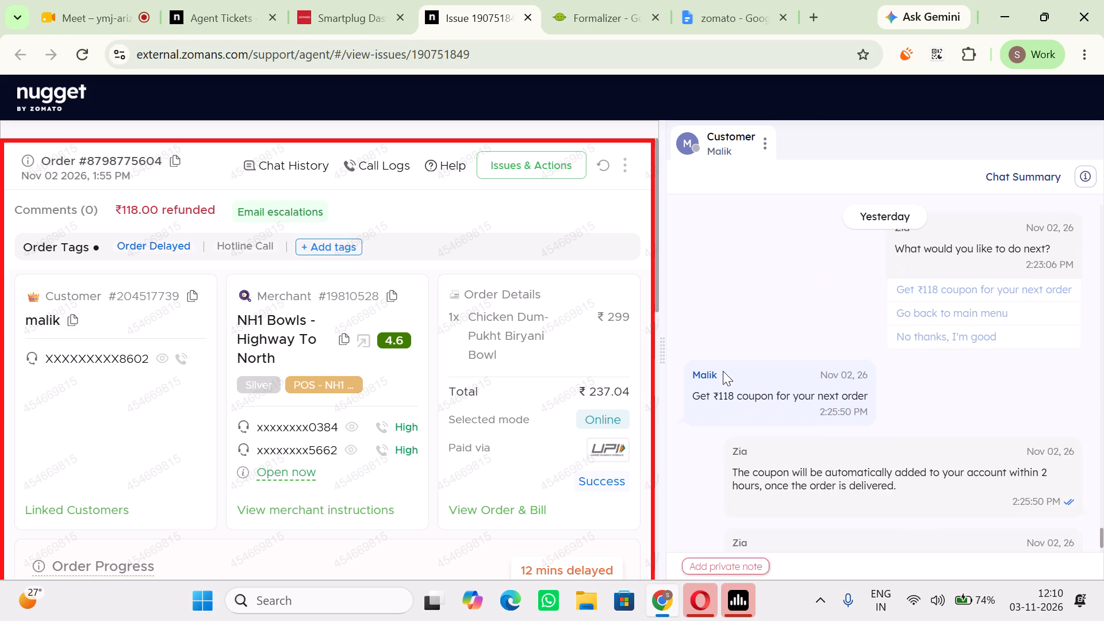
scroll(812, 451, "down", 2)
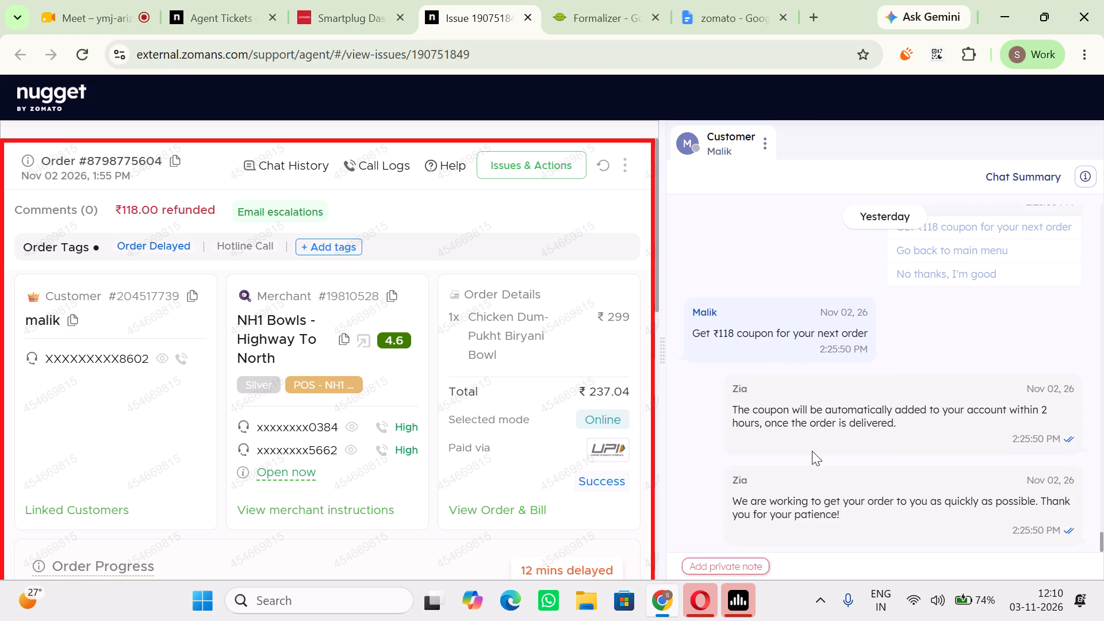
scroll(812, 451, "down", 1)
scroll(494, 407, "down", 1)
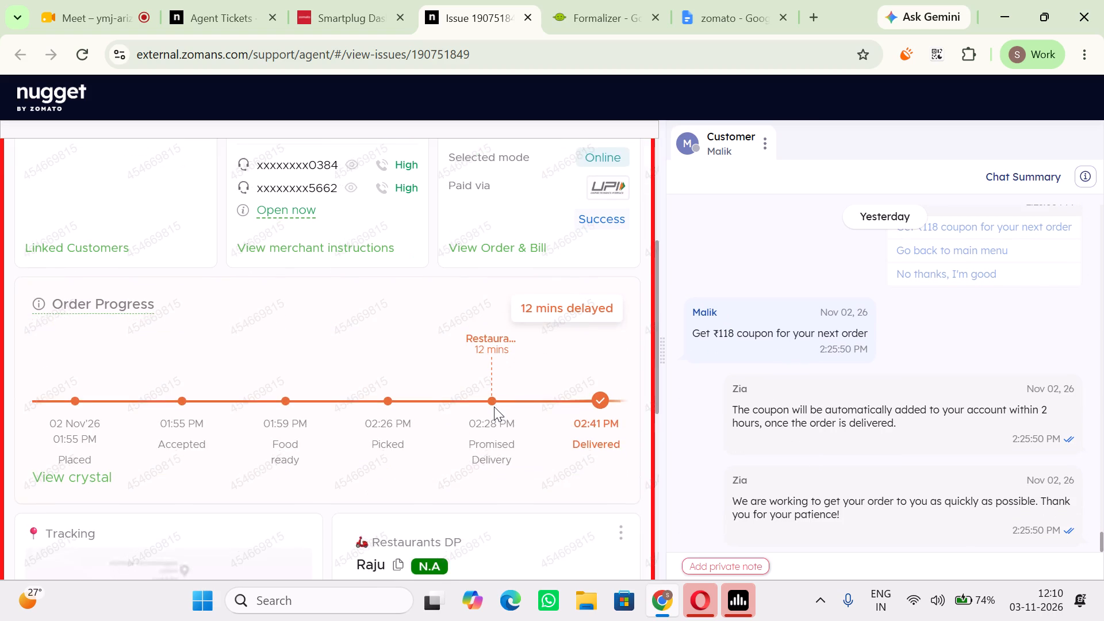
scroll(494, 407, "down", 1)
scroll(494, 407, "up", 4)
scroll(683, 429, "down", 1)
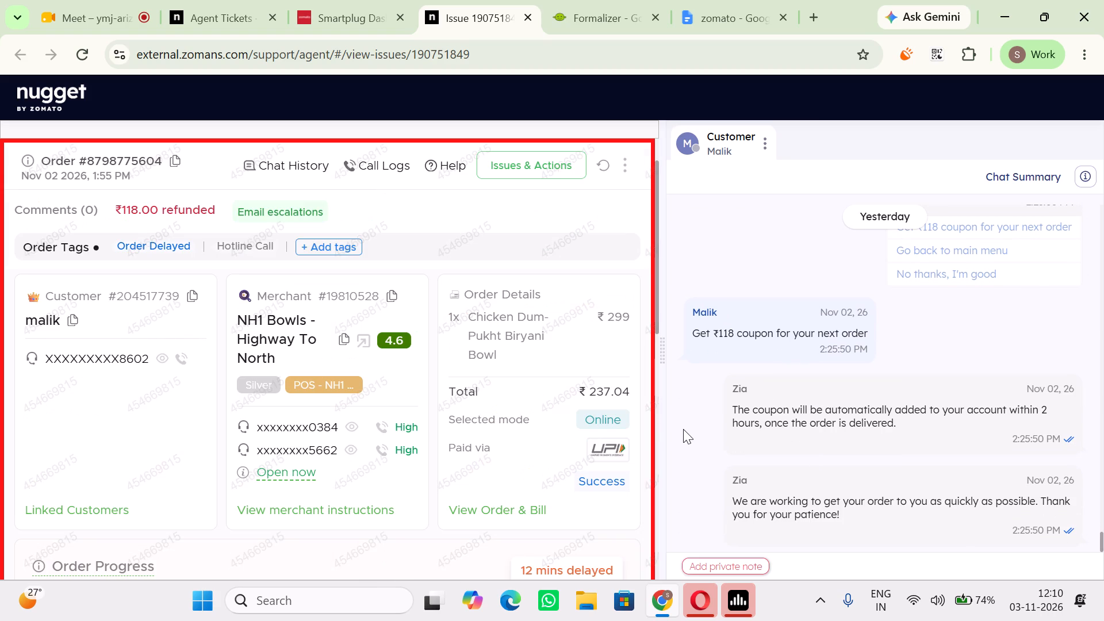
scroll(683, 429, "down", 2)
scroll(683, 429, "up", 1)
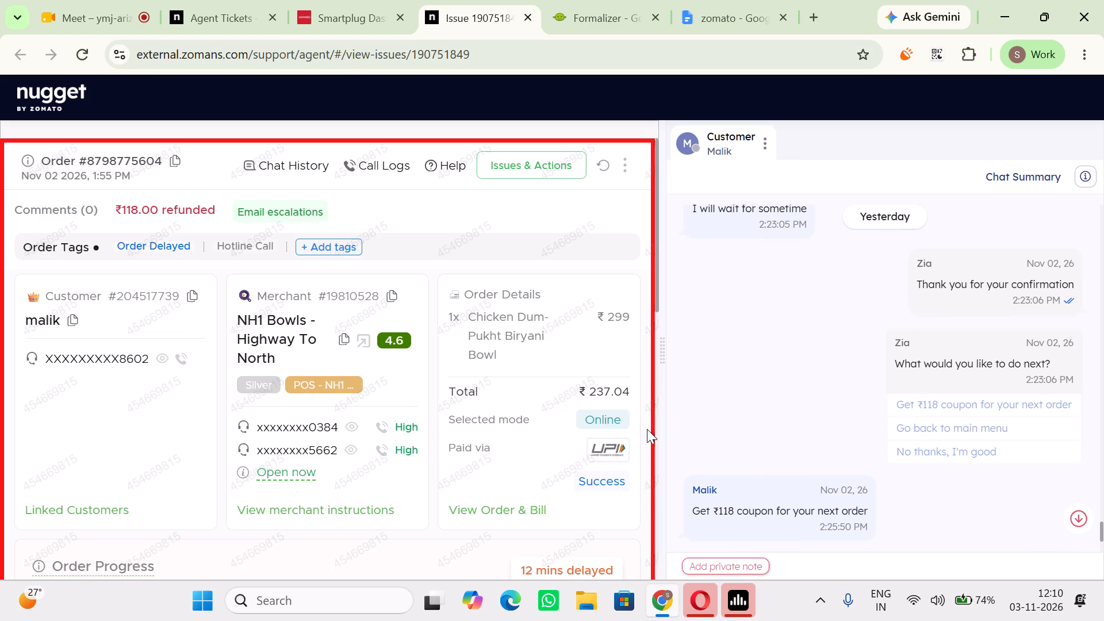
scroll(484, 424, "down", 1)
scroll(484, 424, "up", 2)
scroll(721, 412, "up", 6)
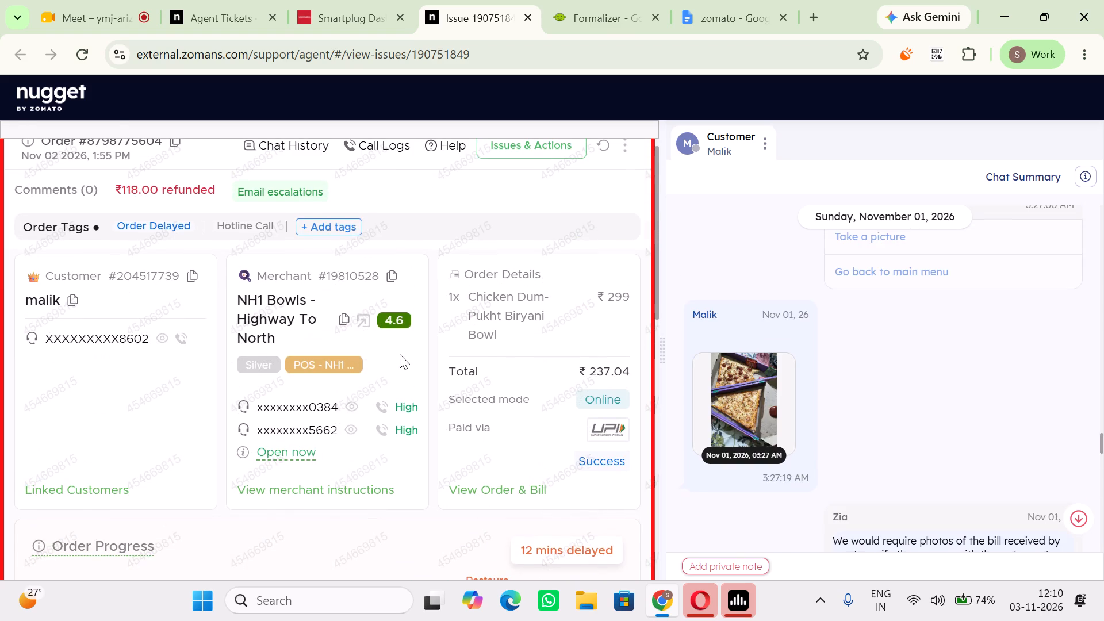
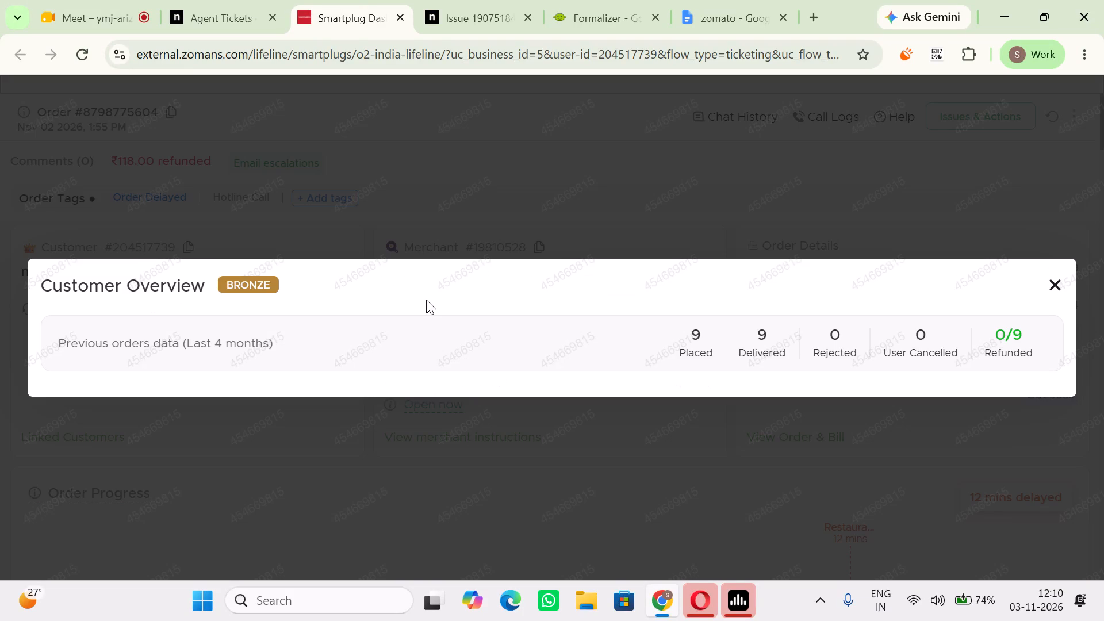
Copy the customer's Bronze tier from the Customer Overview and set the ticket's O2 Karma to Bronze.
double_click(250, 280)
key("ctrl+c")
left_click(201, 0)
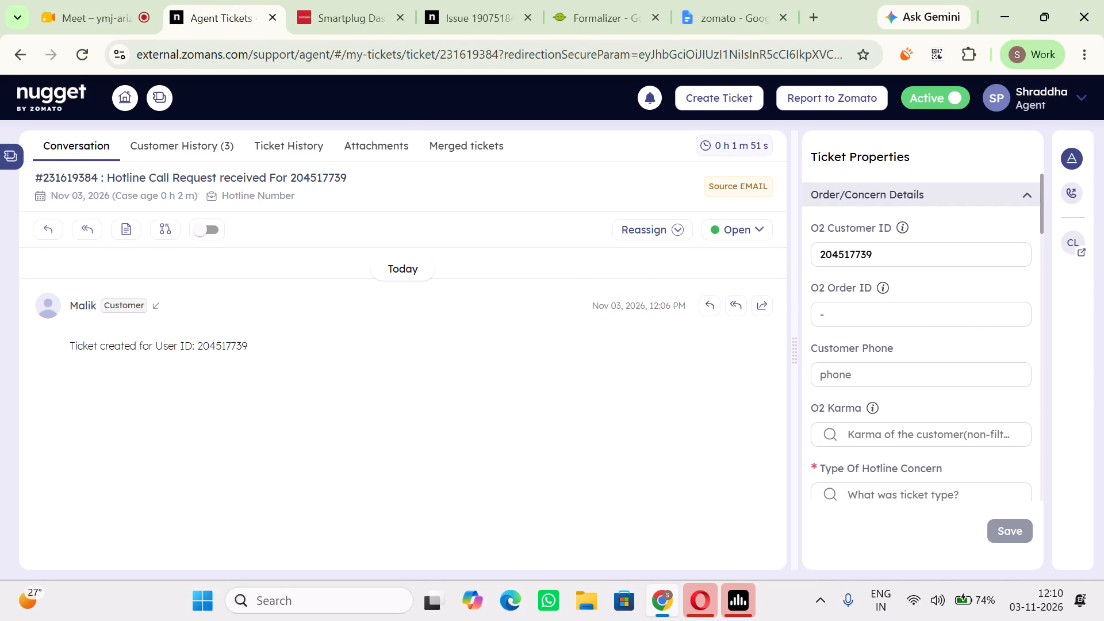
left_click(862, 321)
left_click(864, 435)
key("ctrl+v")
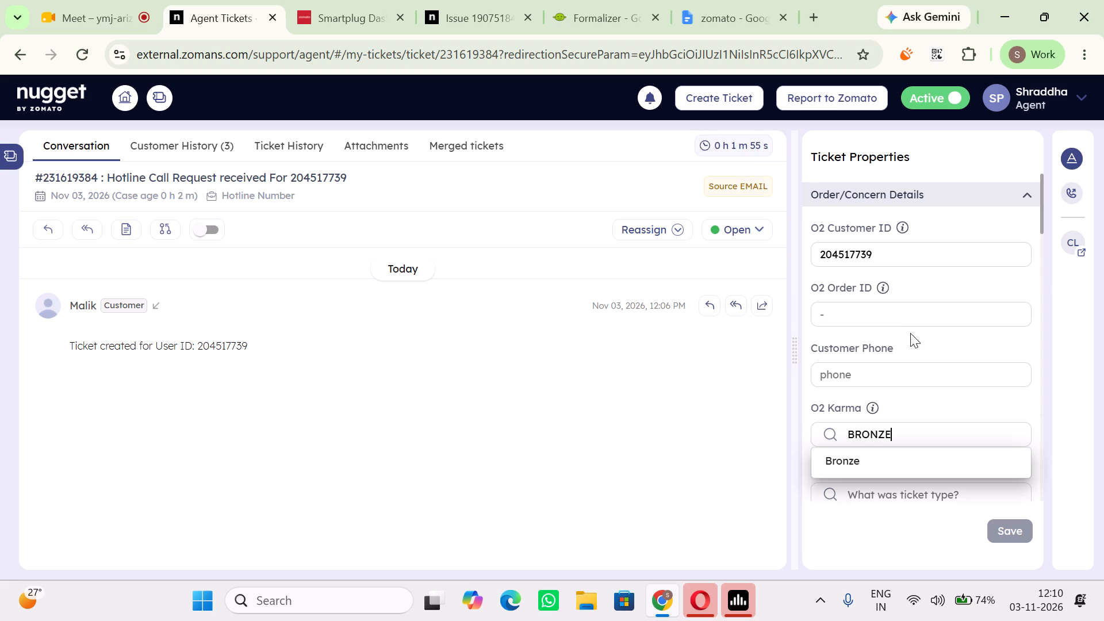
left_click(853, 461)
Copy the order number from the customer's order page and paste it into the ticket's O2 Order ID field.
left_click(425, 0)
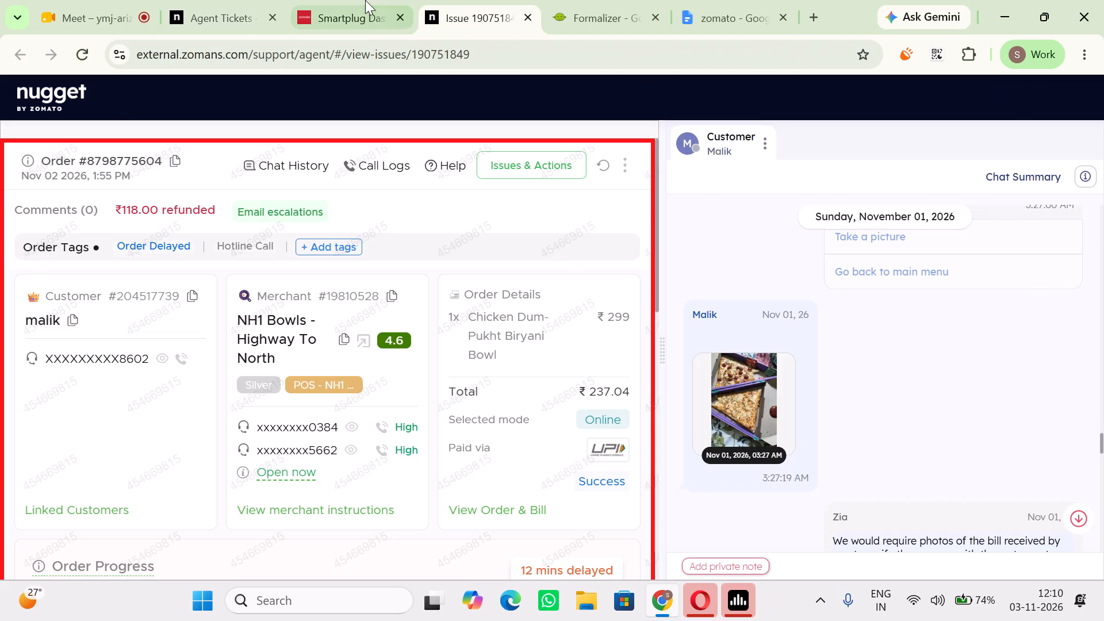
left_click(365, 0)
left_click(474, 0)
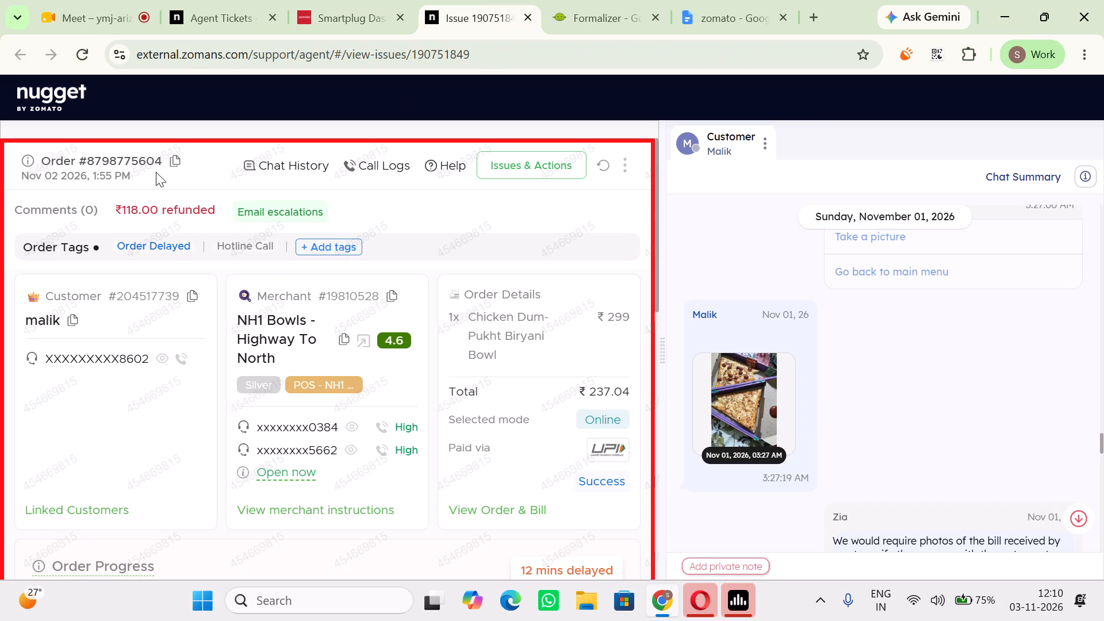
left_click(174, 161)
left_click(292, 0)
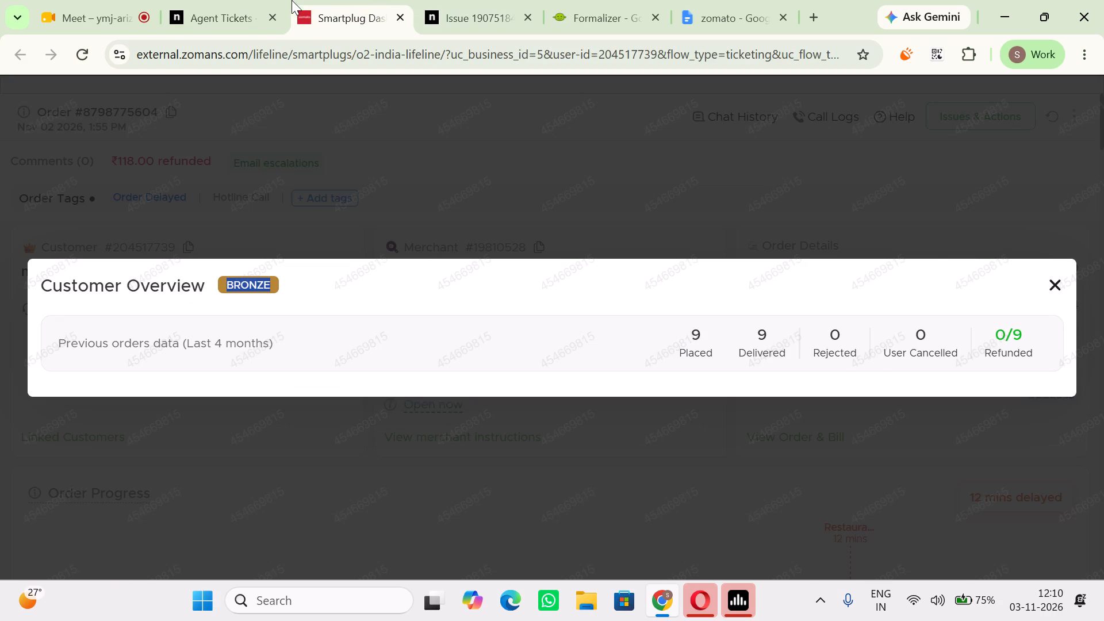
left_click(235, 0)
left_click(851, 310)
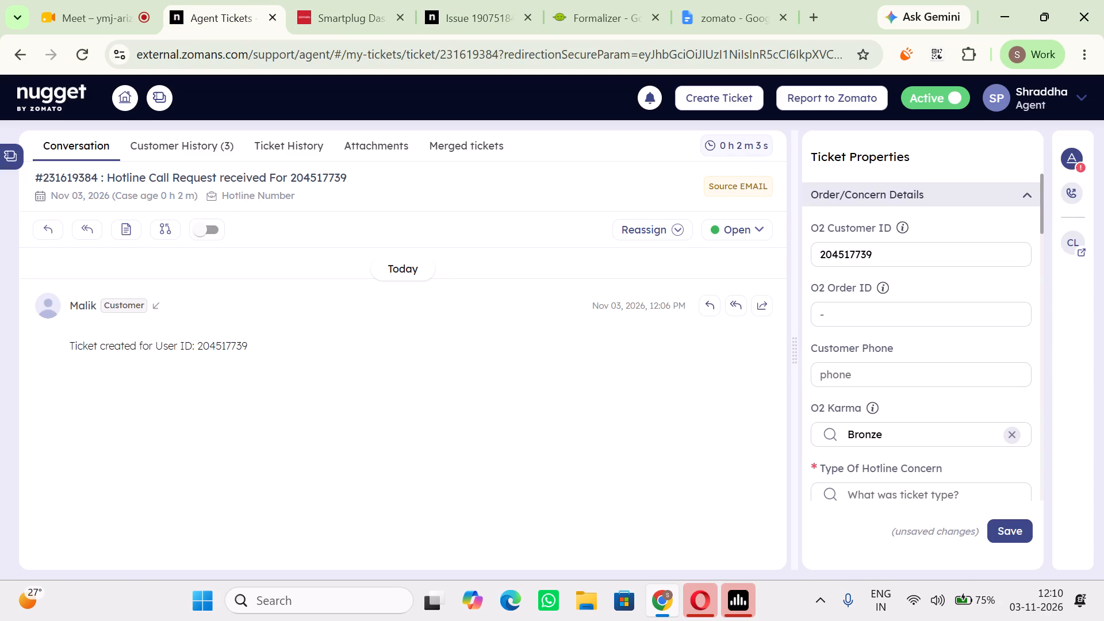
key("ctrl+v")
Classify the ticket with Type Of Hotline Concern DP Concern and Primary Issue Delay.
scroll(871, 374, "down", 1)
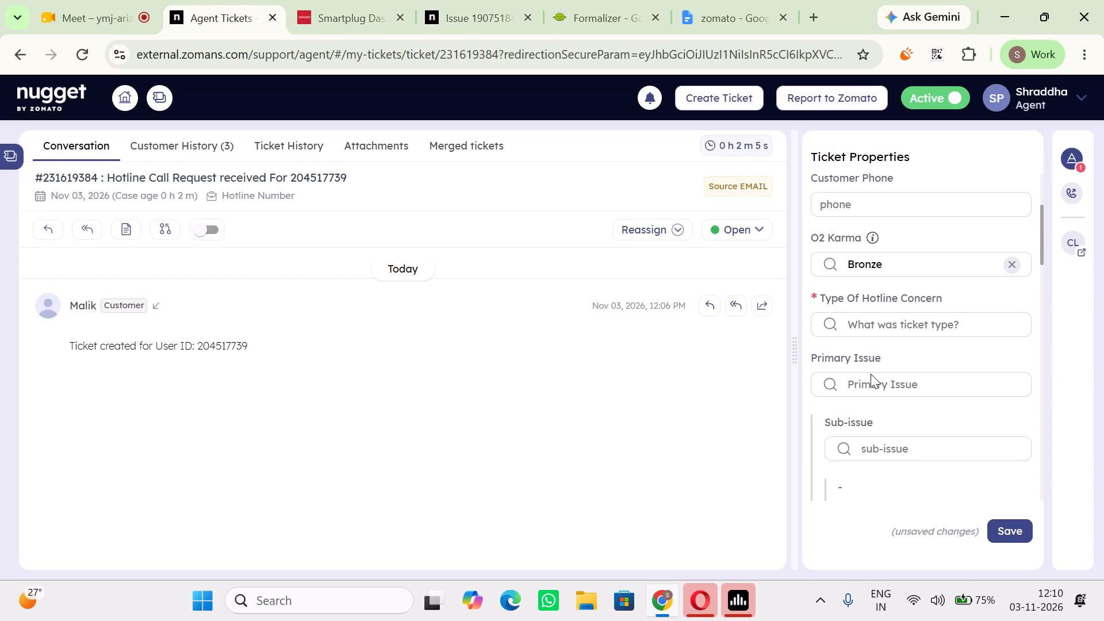
scroll(871, 374, "down", 1)
left_click(909, 334)
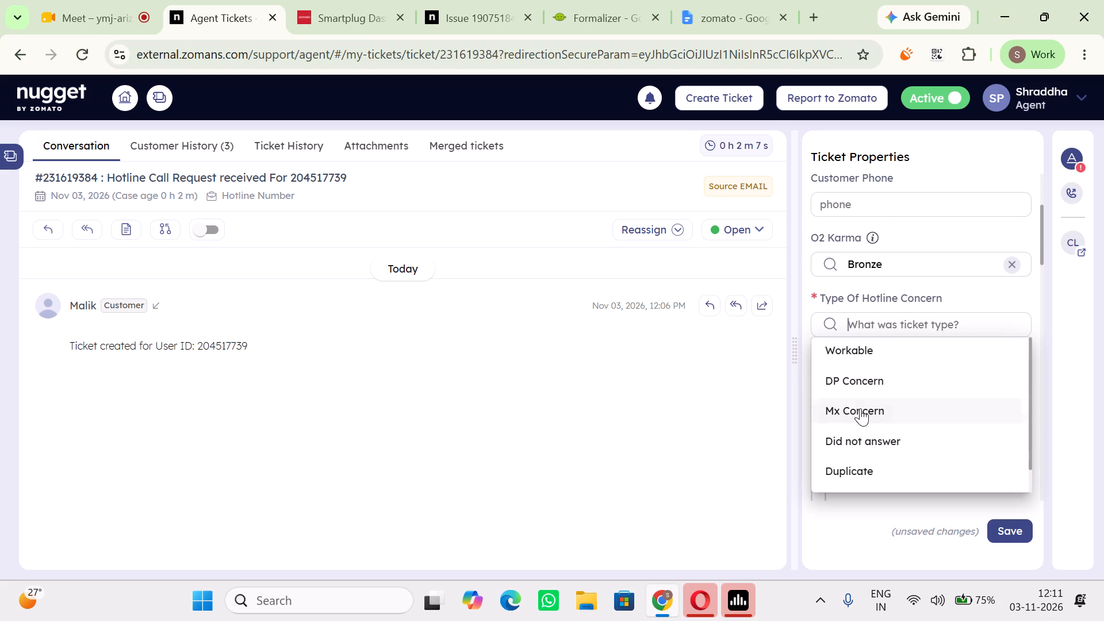
scroll(876, 422, "down", 1)
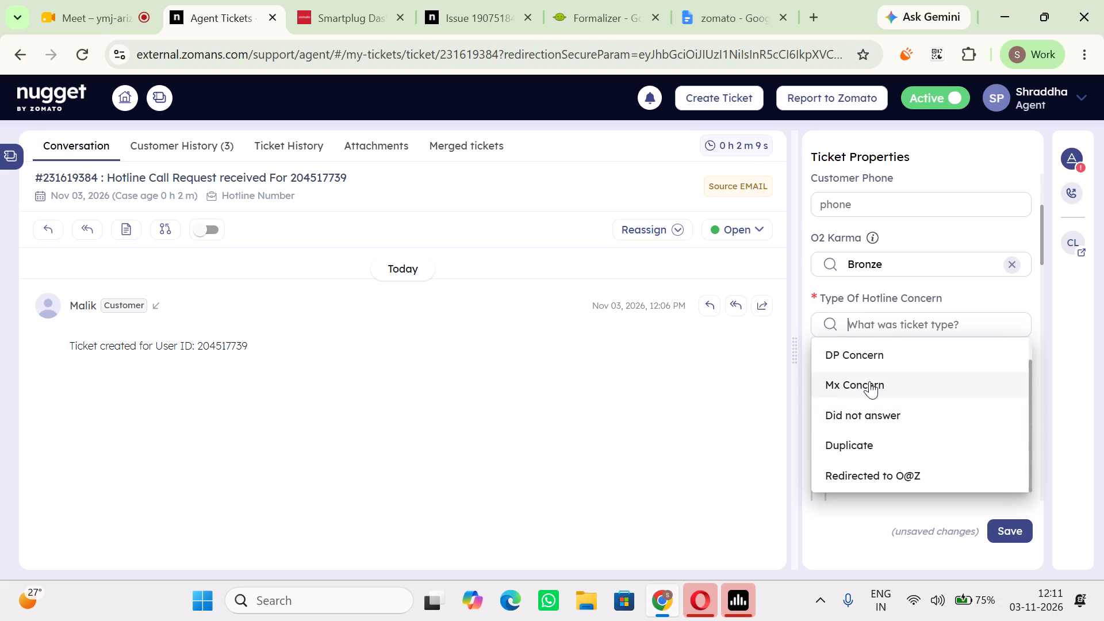
scroll(865, 380, "up", 2)
left_click(852, 384)
left_click(879, 371)
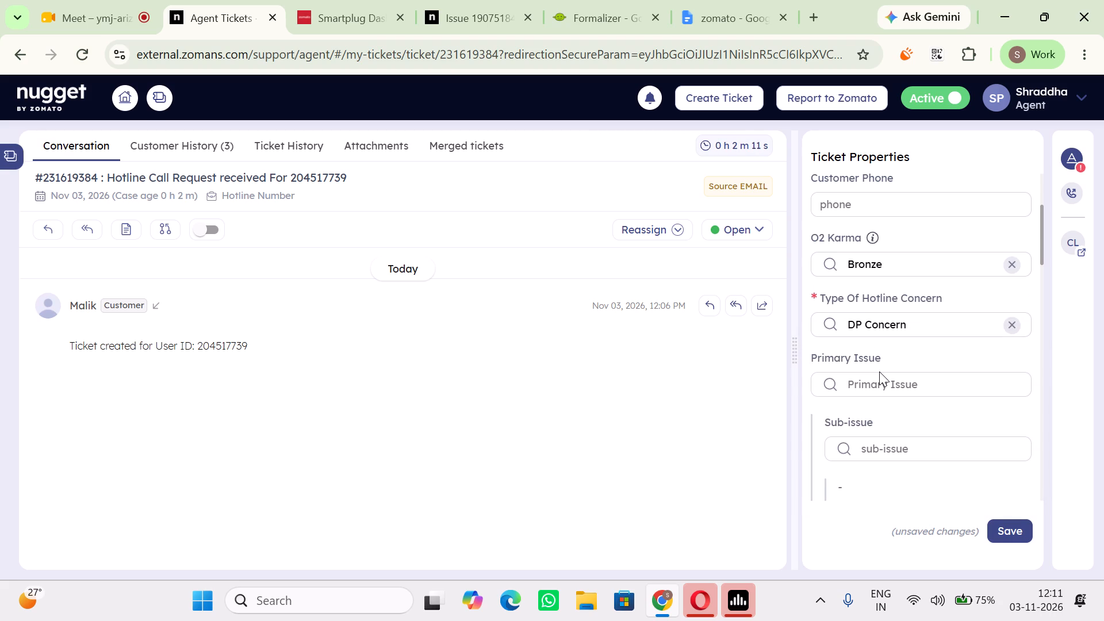
left_click(890, 379)
left_click(877, 403)
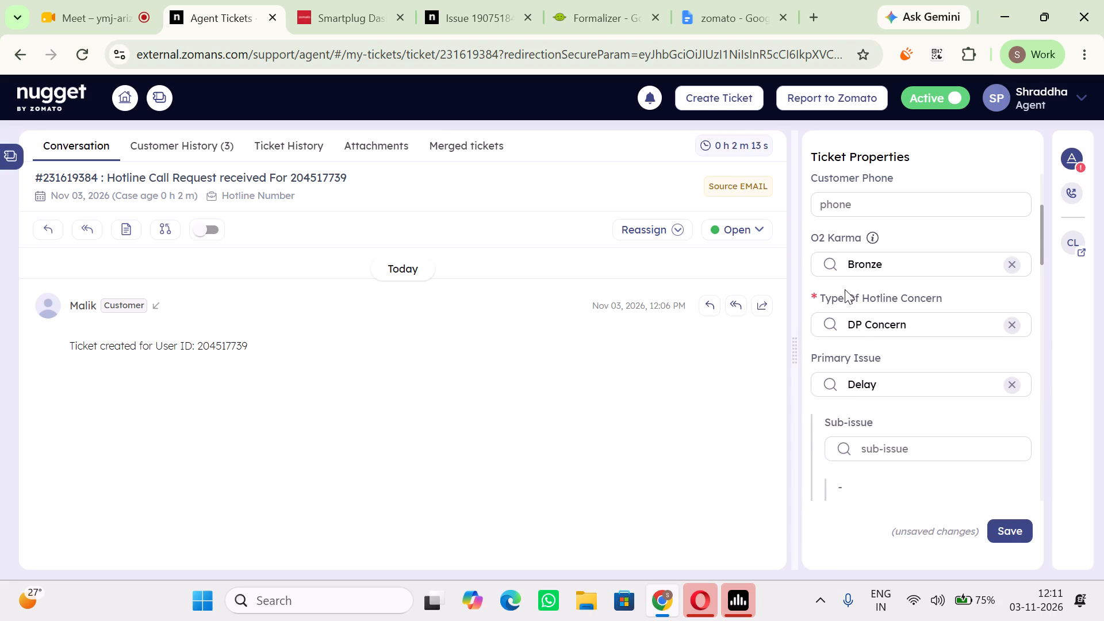
Request a callback that connects to the customer from the order's customer details, proceeding with Call Anyway.
scroll(845, 289, "up", 7)
left_click(376, 0)
left_click(470, 0)
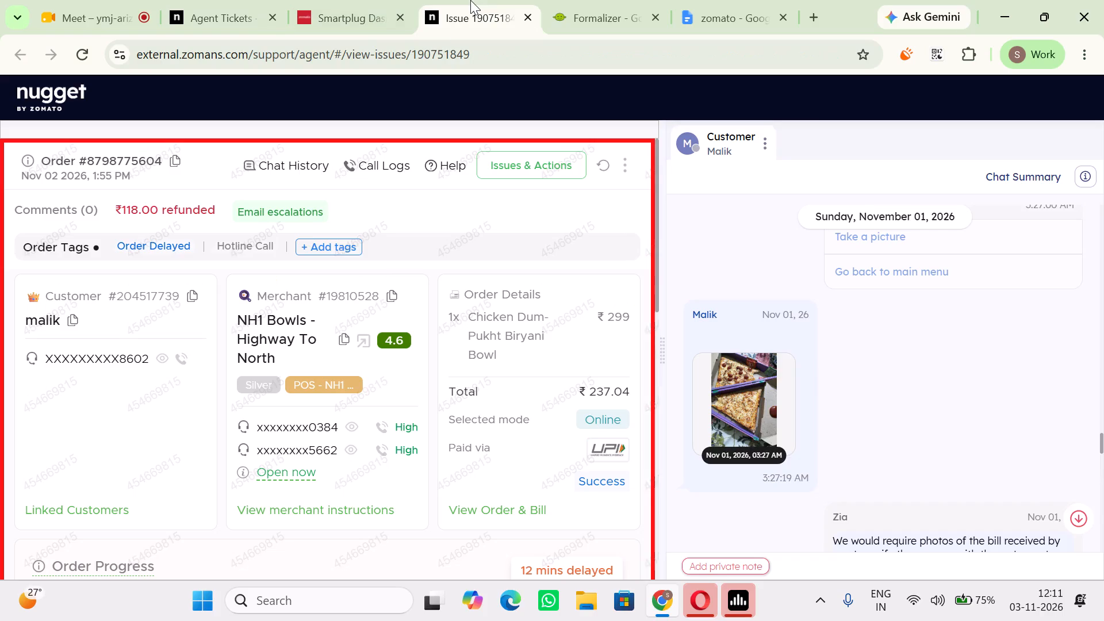
left_click(185, 359)
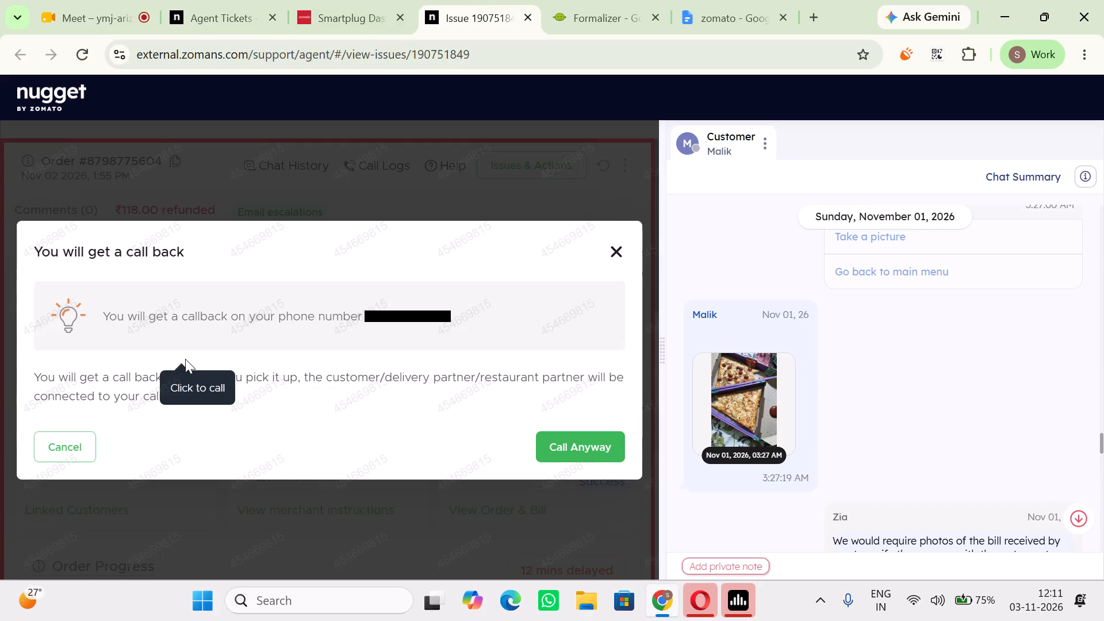
left_click(581, 453)
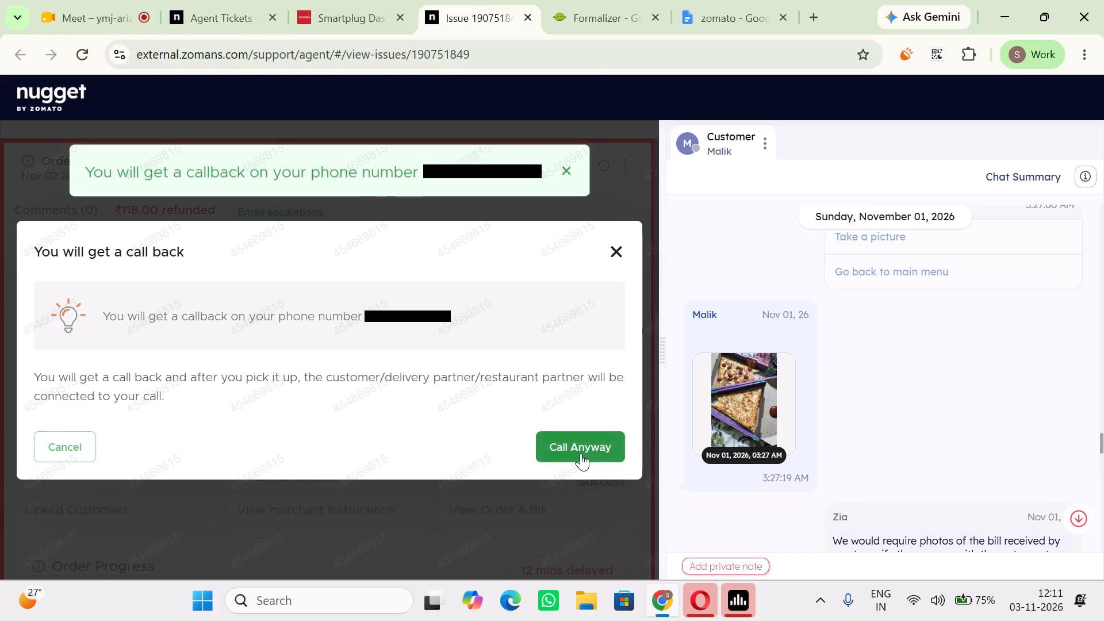
Examine the more recent messages in the customer's chat history with Zia.
scroll(865, 452, "down", 8)
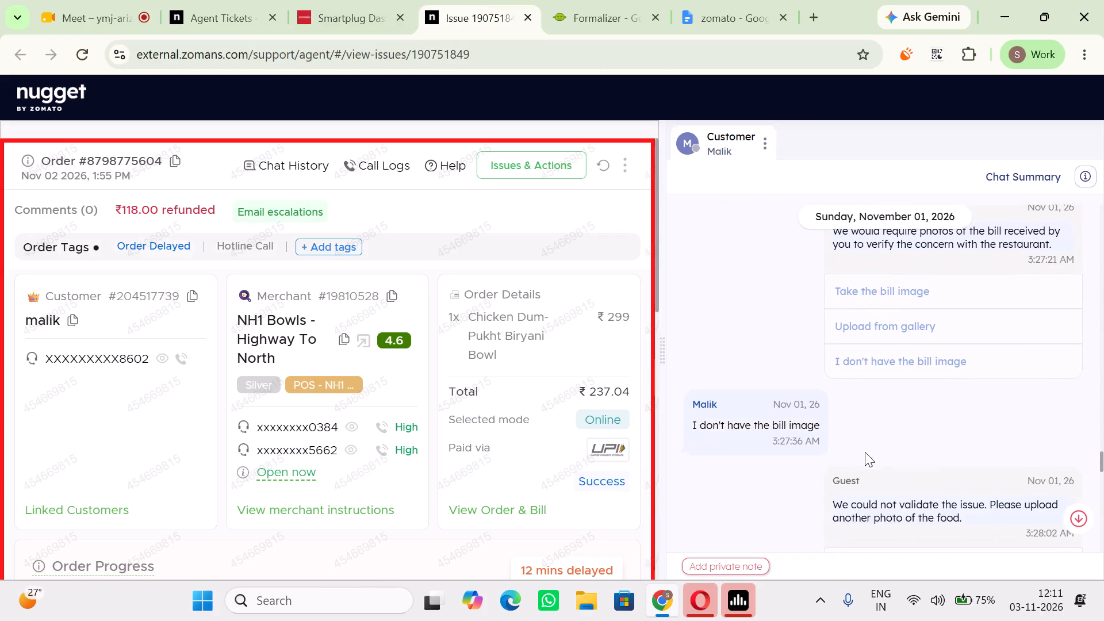
scroll(865, 452, "down", 11)
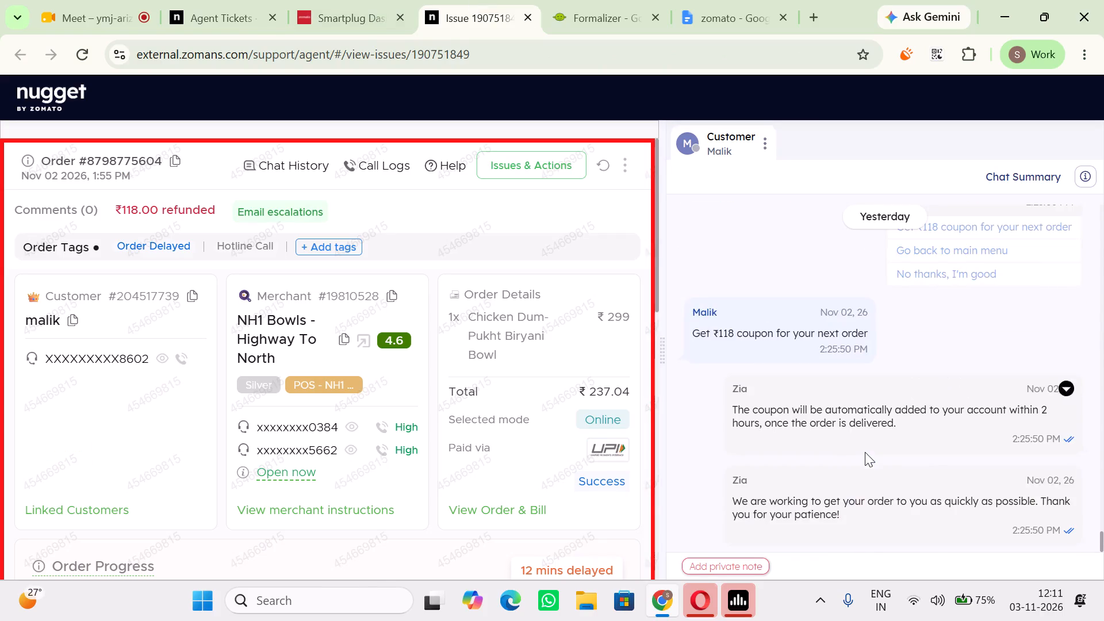
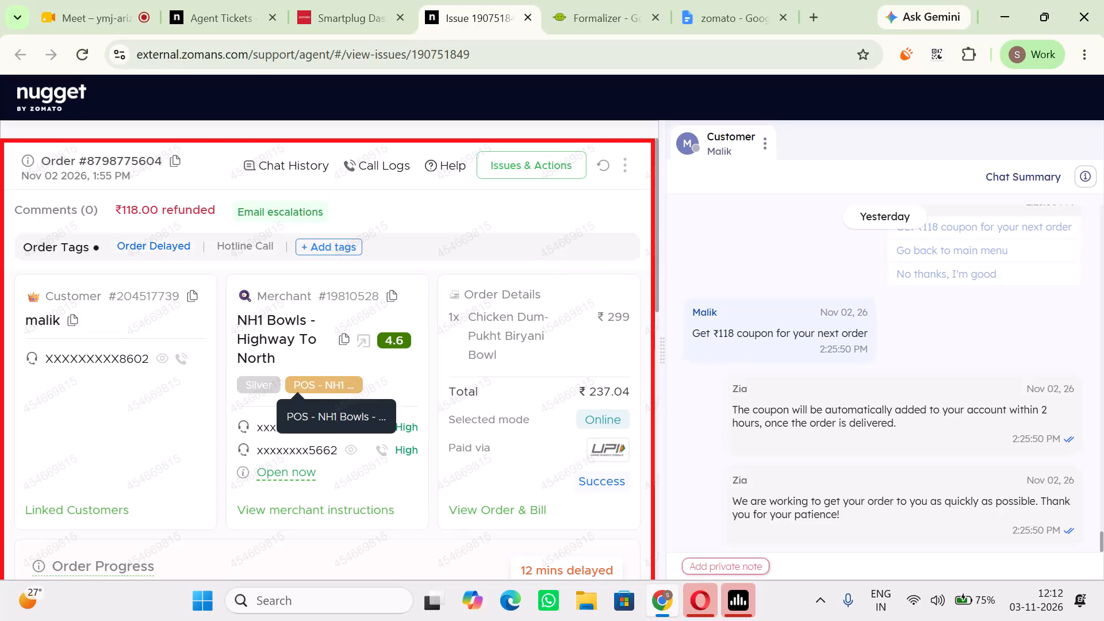
Examine the customer's delayed NH1 Bowls order and earlier orders on the Smartplug dashboard, including their progress timelines.
scroll(346, 411, "down", 1)
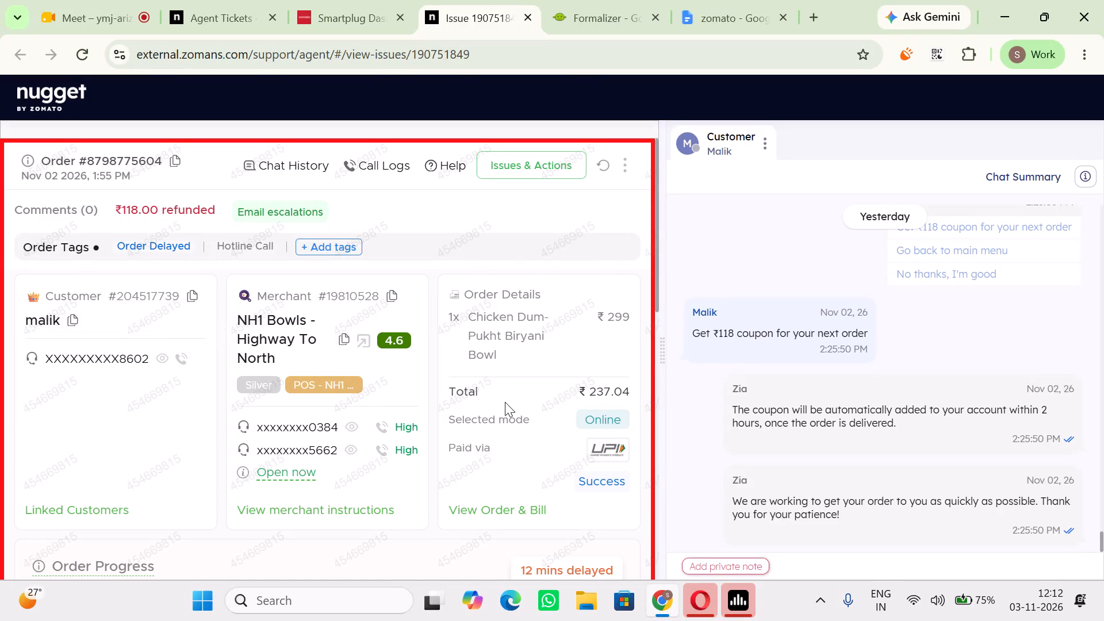
scroll(505, 402, "down", 7)
scroll(505, 402, "up", 3)
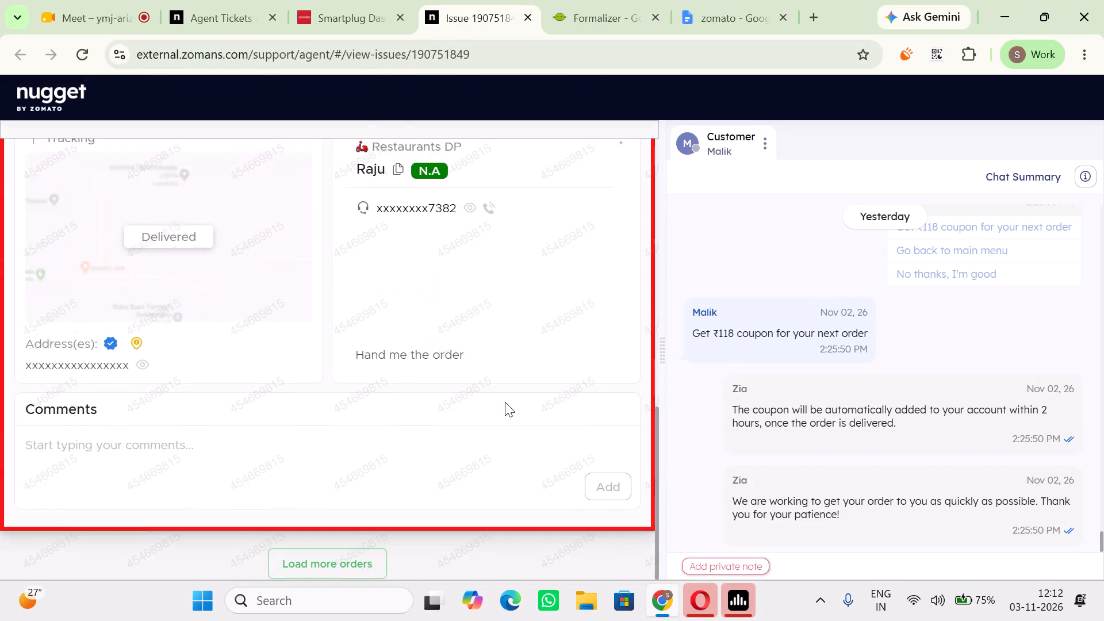
scroll(505, 402, "up", 5)
left_click(341, 0)
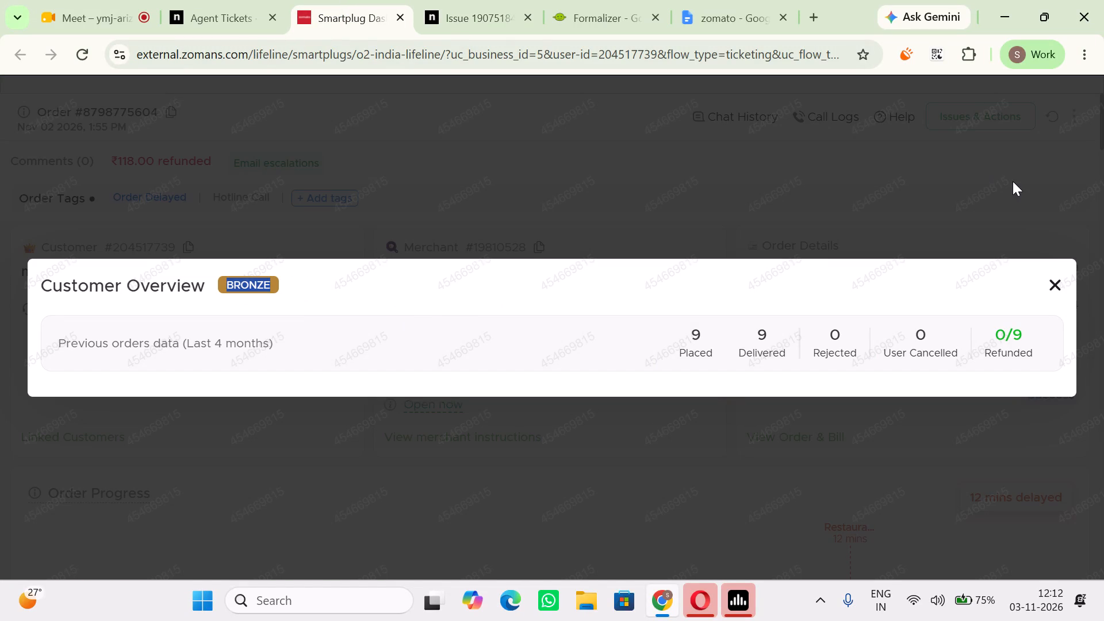
left_click(1055, 282)
scroll(599, 387, "down", 1)
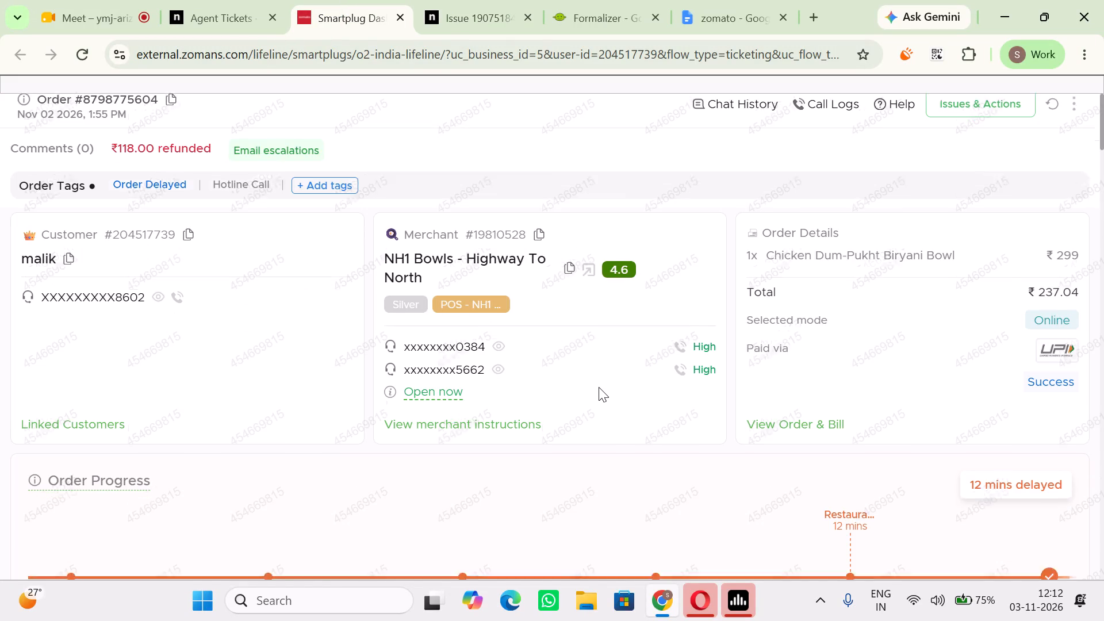
scroll(599, 387, "down", 5)
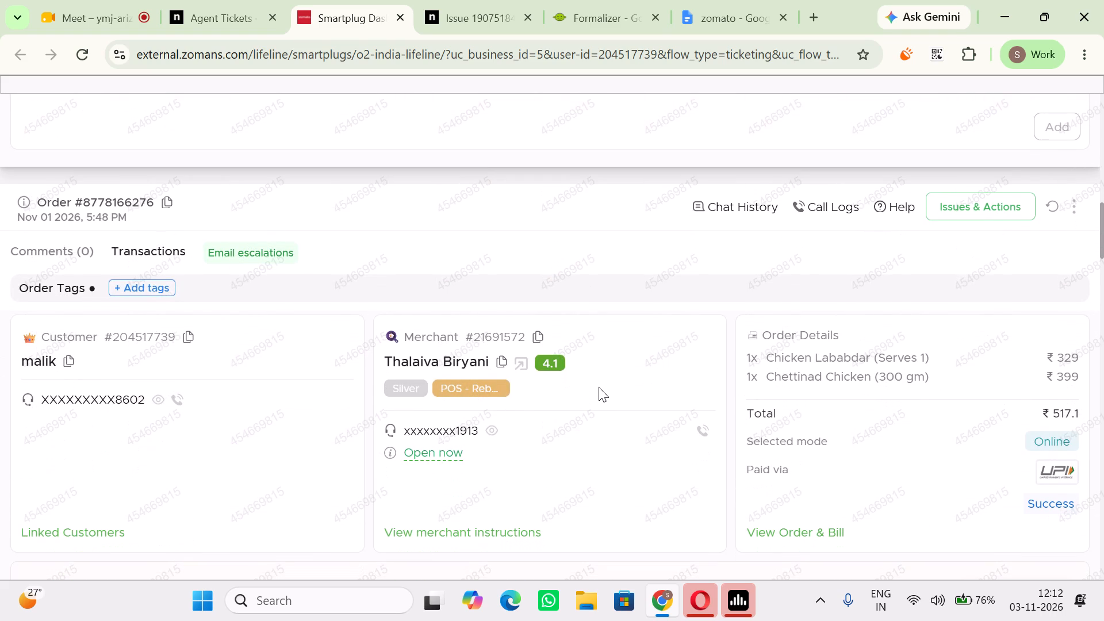
scroll(599, 387, "down", 4)
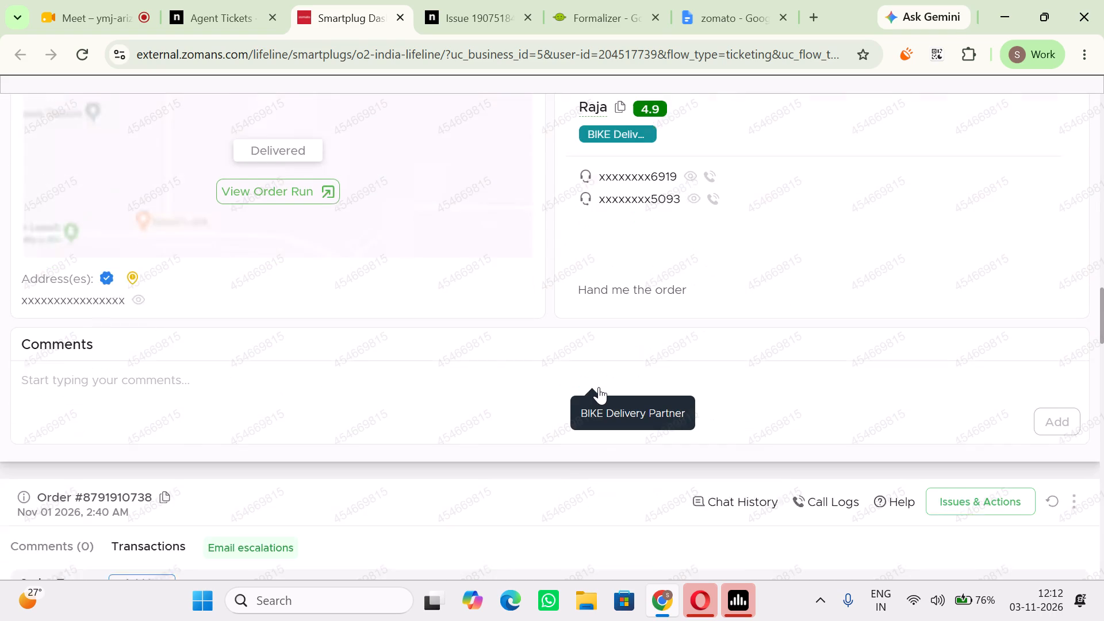
scroll(599, 387, "down", 4)
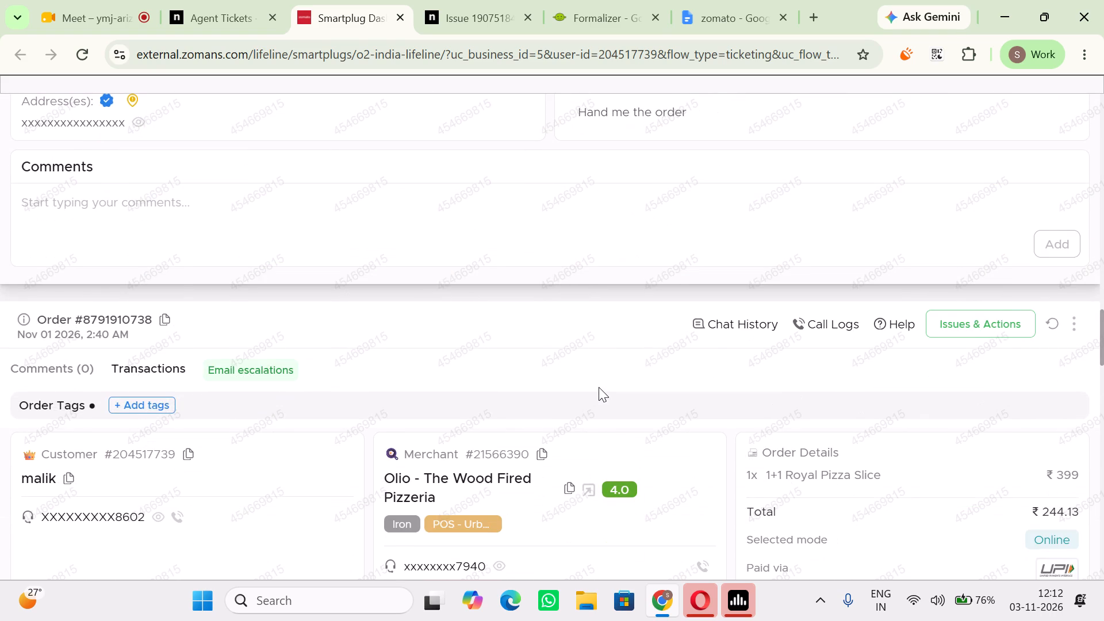
scroll(599, 387, "down", 1)
scroll(599, 387, "up", 18)
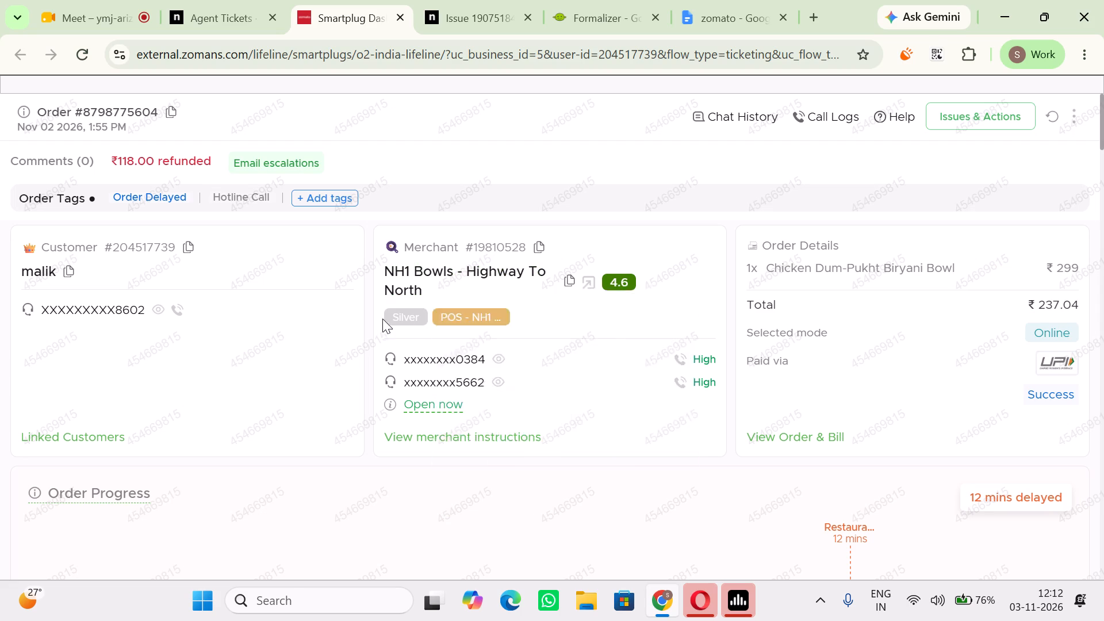
scroll(517, 312, "down", 2)
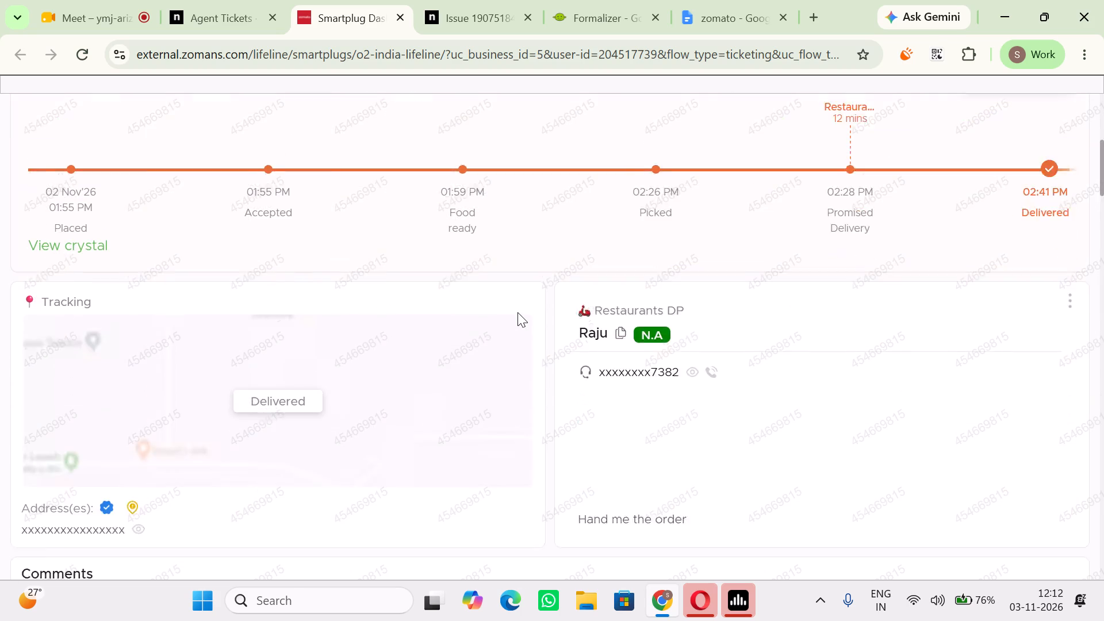
scroll(517, 312, "down", 4)
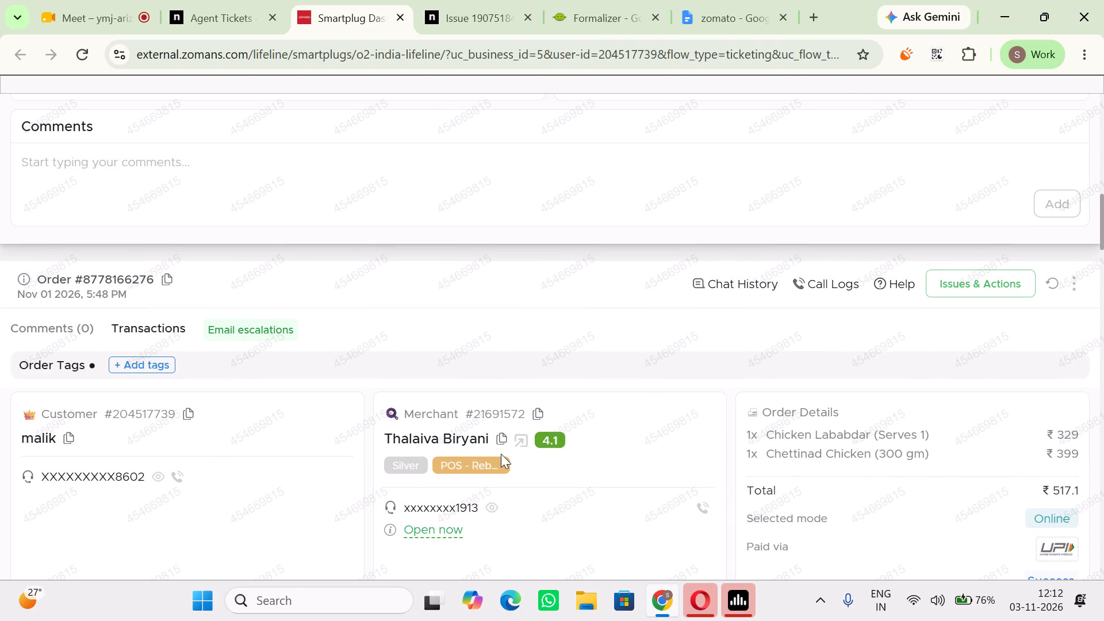
scroll(501, 454, "down", 2)
scroll(410, 432, "down", 2)
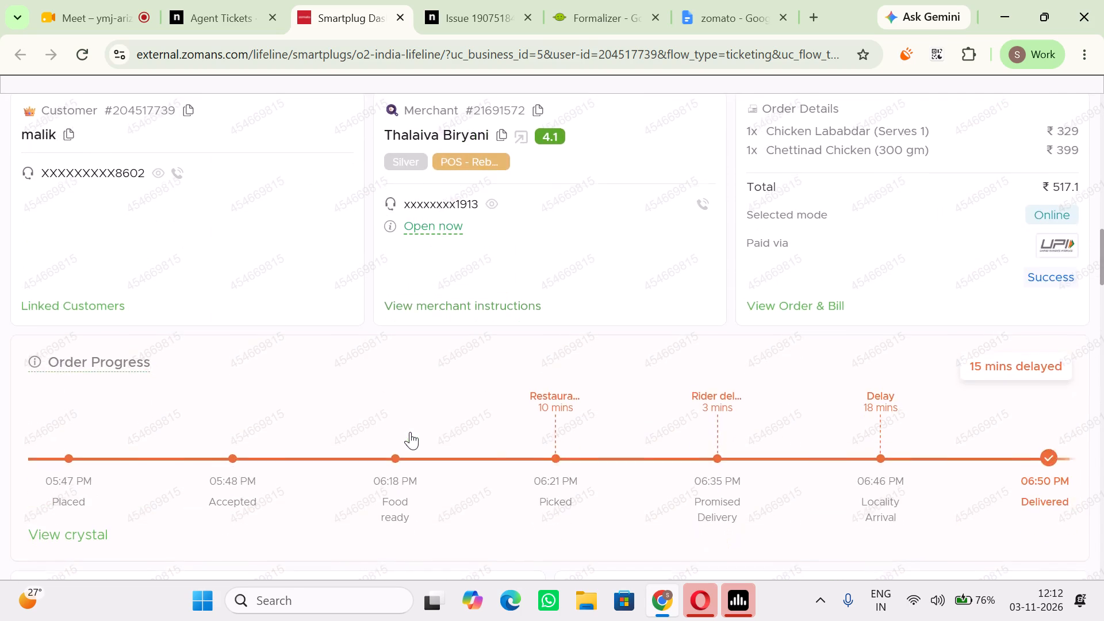
scroll(410, 432, "down", 4)
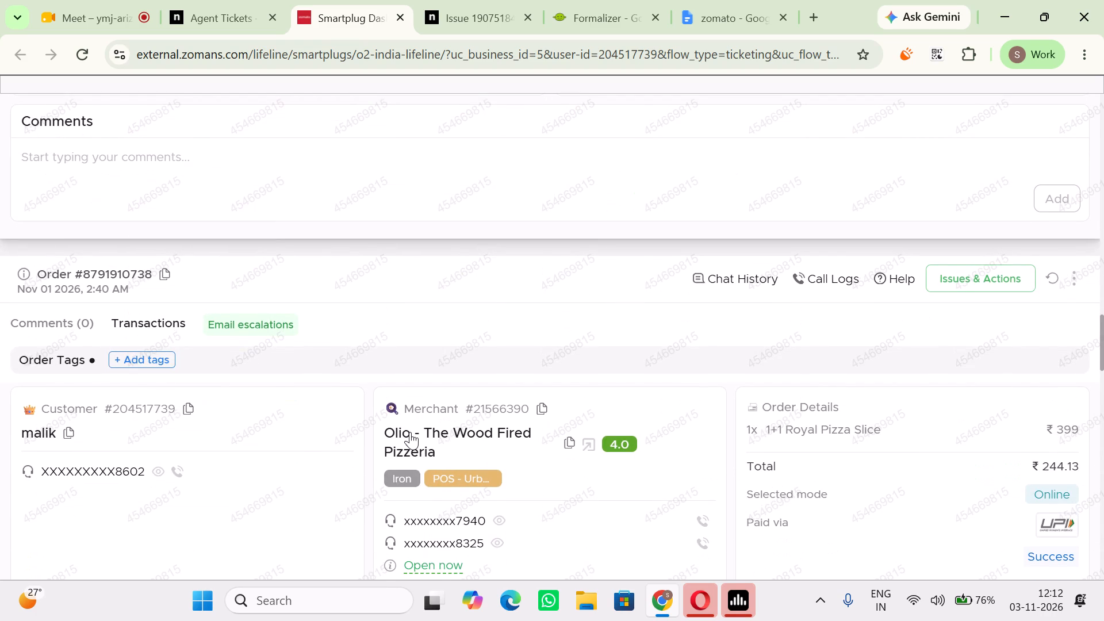
scroll(340, 446, "down", 1)
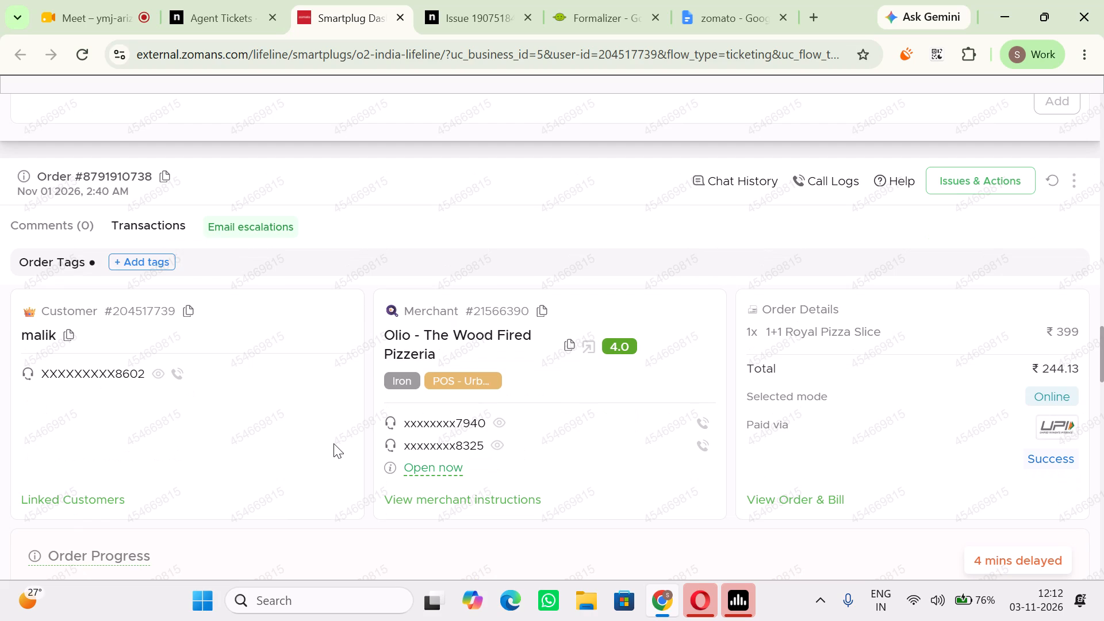
View the customer overview from the Olio - The Wood Fired Pizzeria order and close it.
left_click(39, 329)
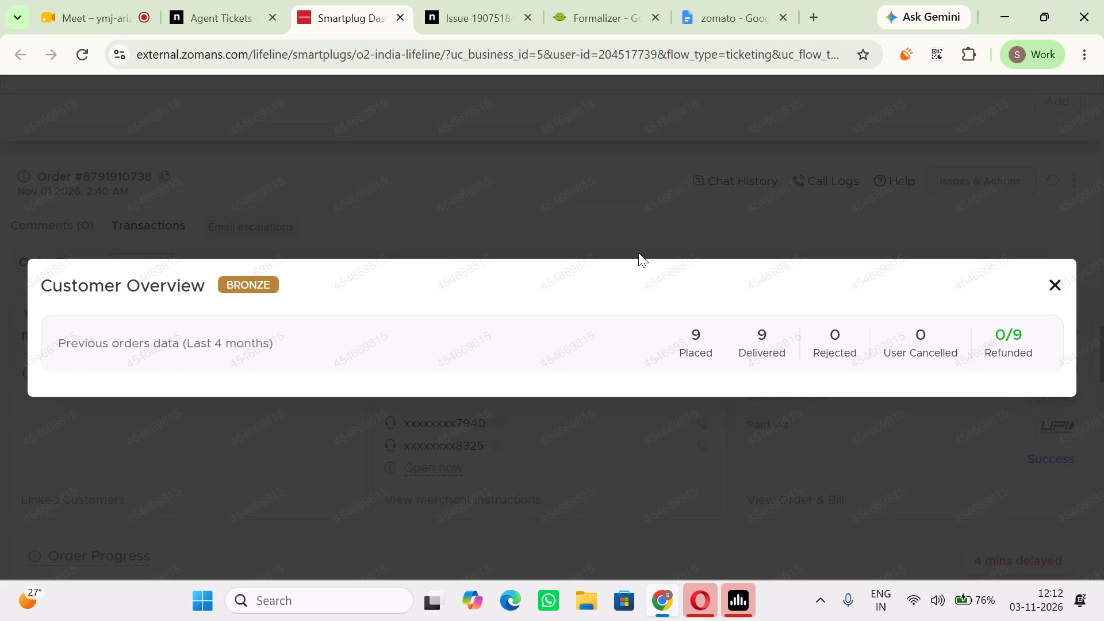
left_click(1060, 288)
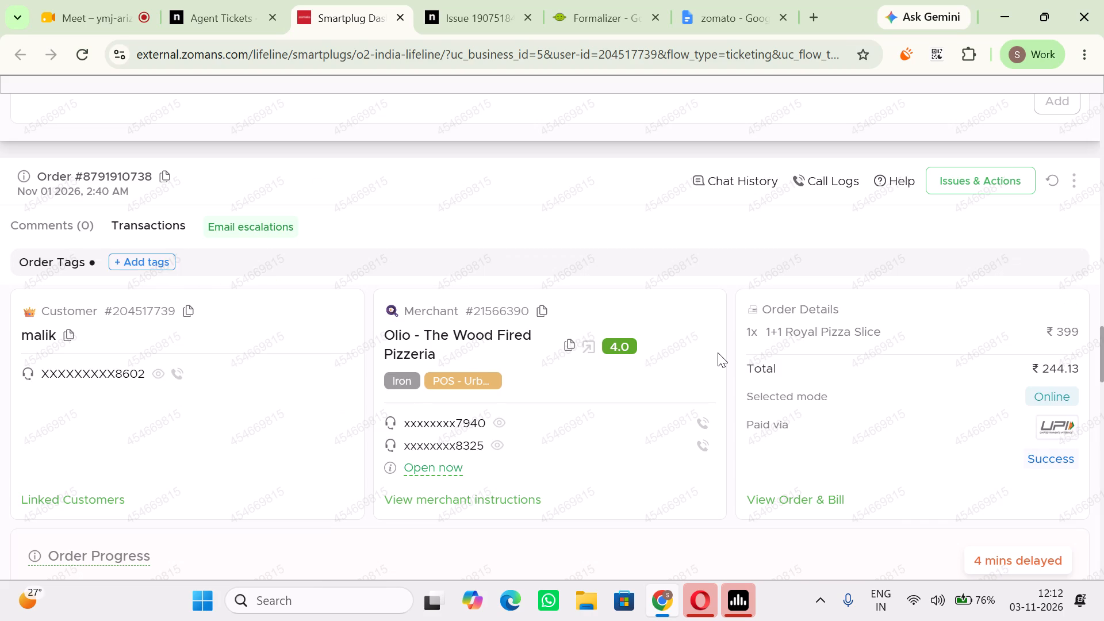
Open the chat history for the Olio - The Wood Fired Pizzeria order.
scroll(718, 352, "down", 1)
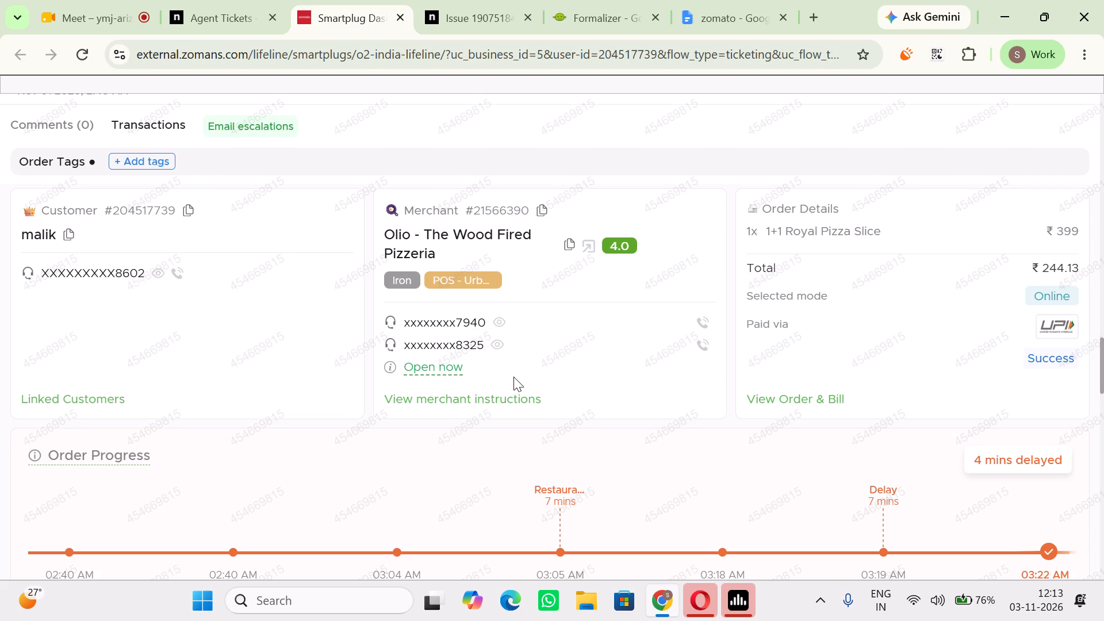
scroll(513, 377, "down", 2)
scroll(513, 377, "up", 2)
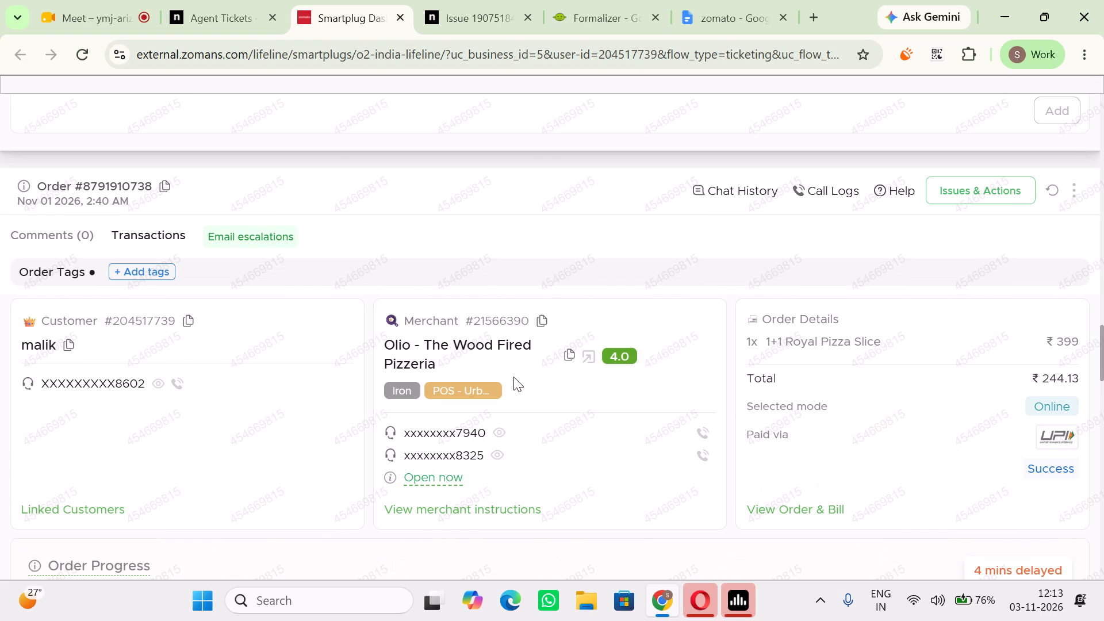
left_click(724, 183)
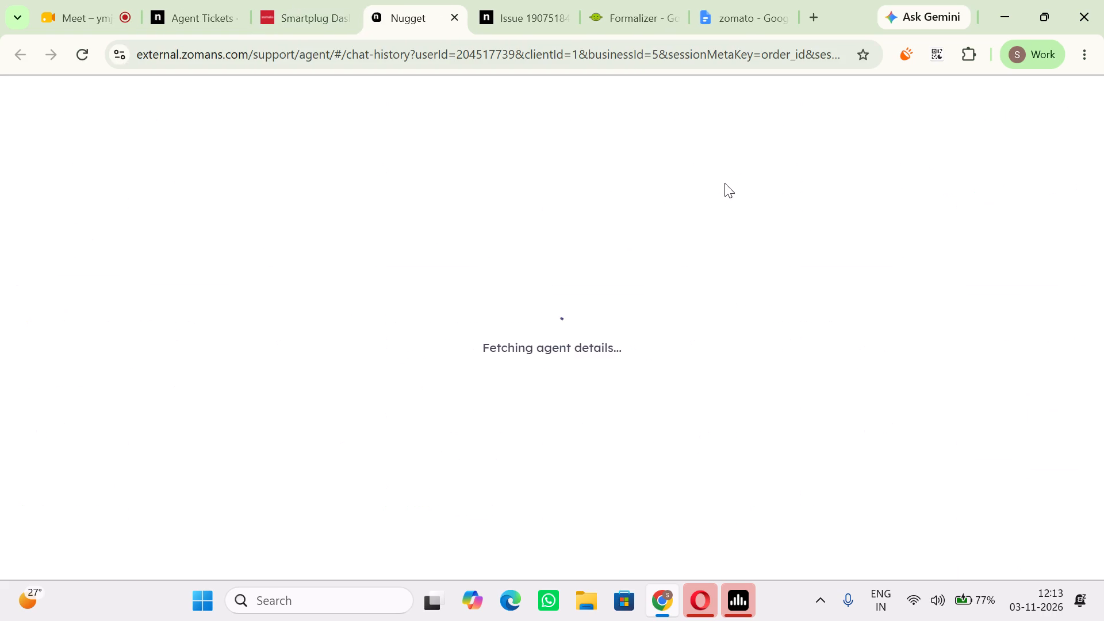
left_click(327, 0)
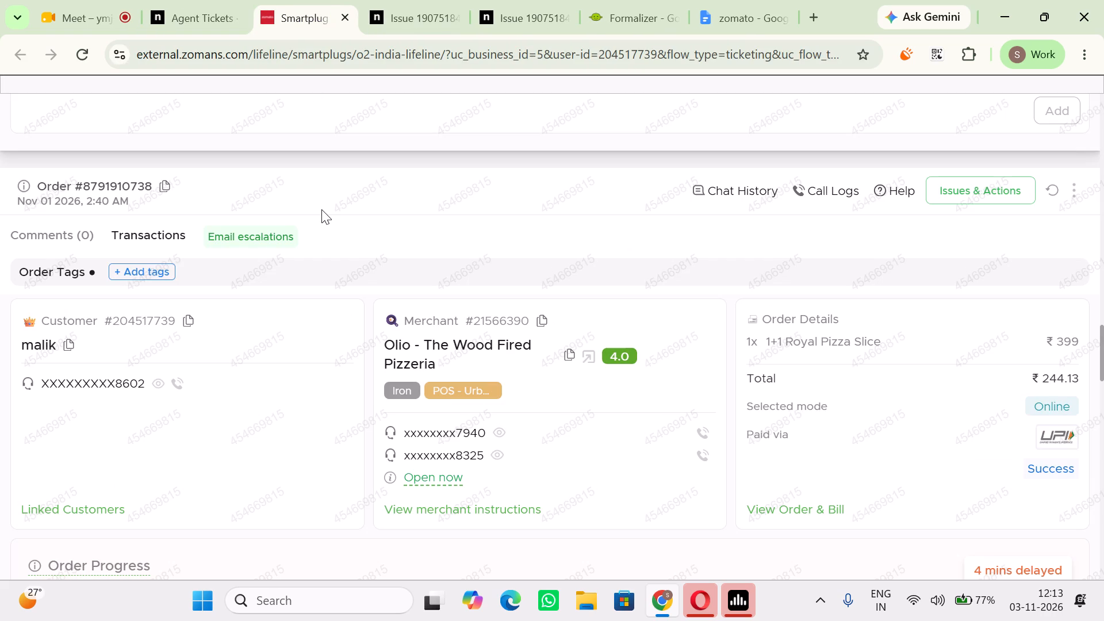
left_click(402, 0)
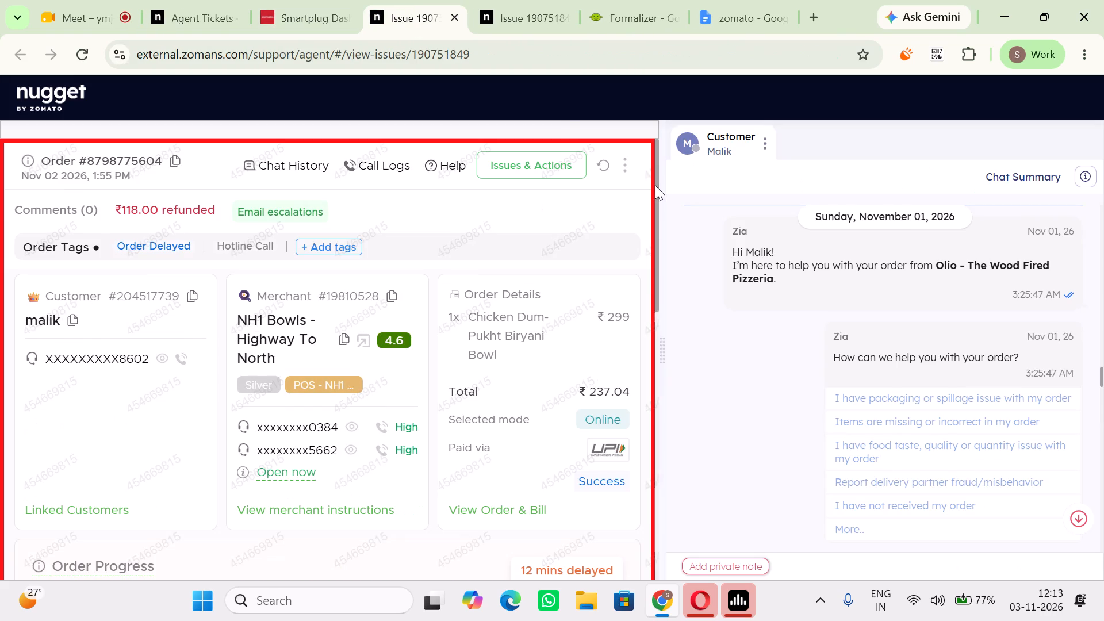
Read the November 1 conversation with Zia about the Olio - The Wood Fired Pizzeria order.
scroll(816, 300, "up", 1)
scroll(816, 300, "down", 1)
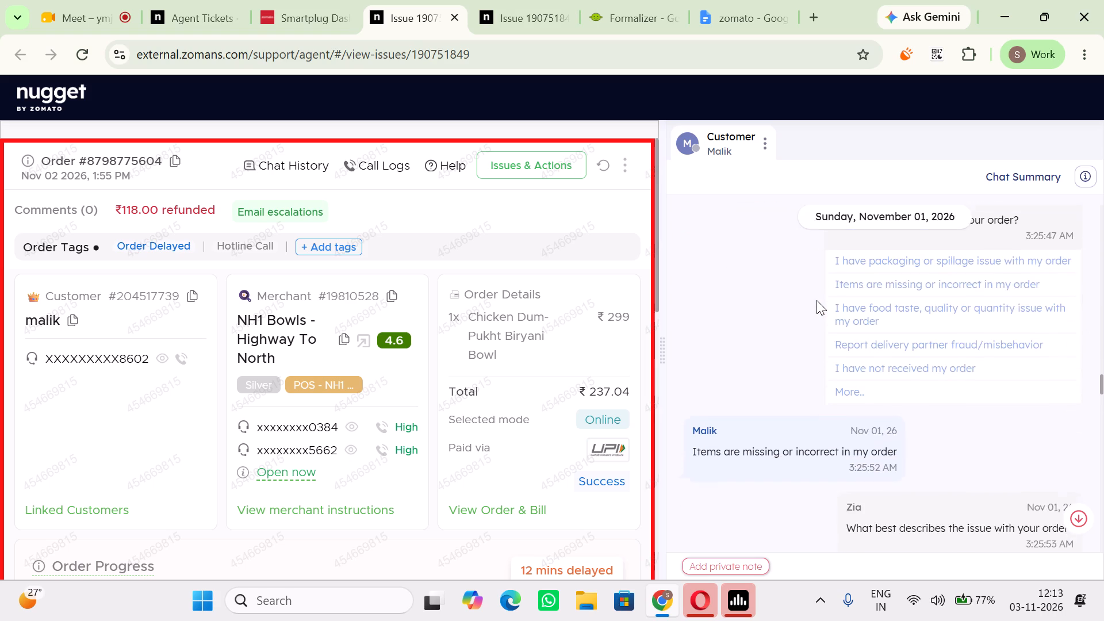
scroll(816, 300, "down", 4)
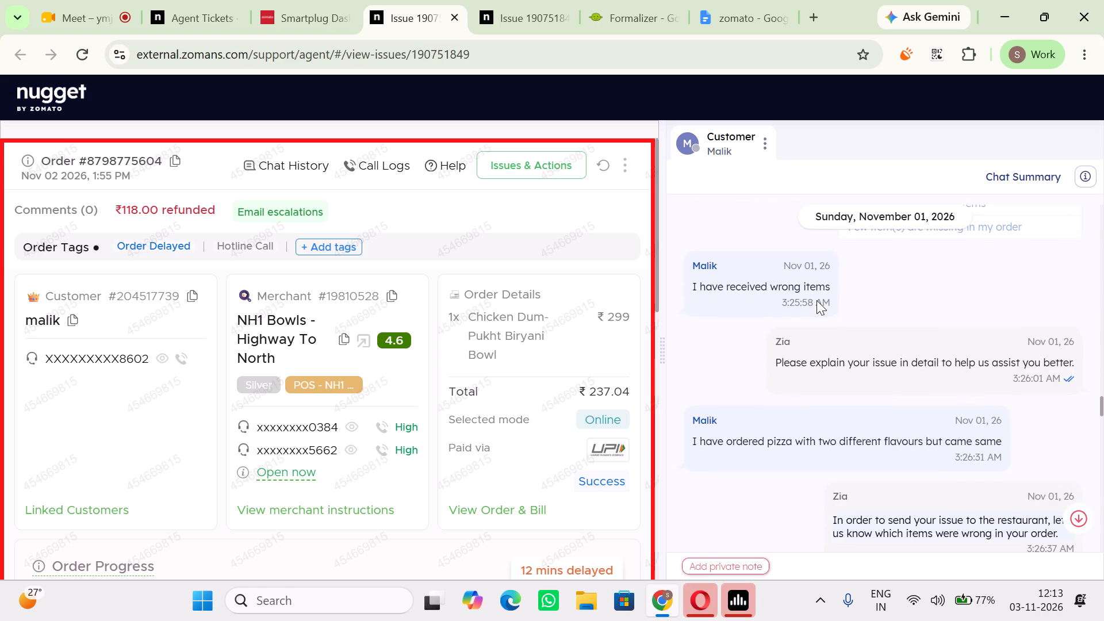
scroll(816, 300, "down", 2)
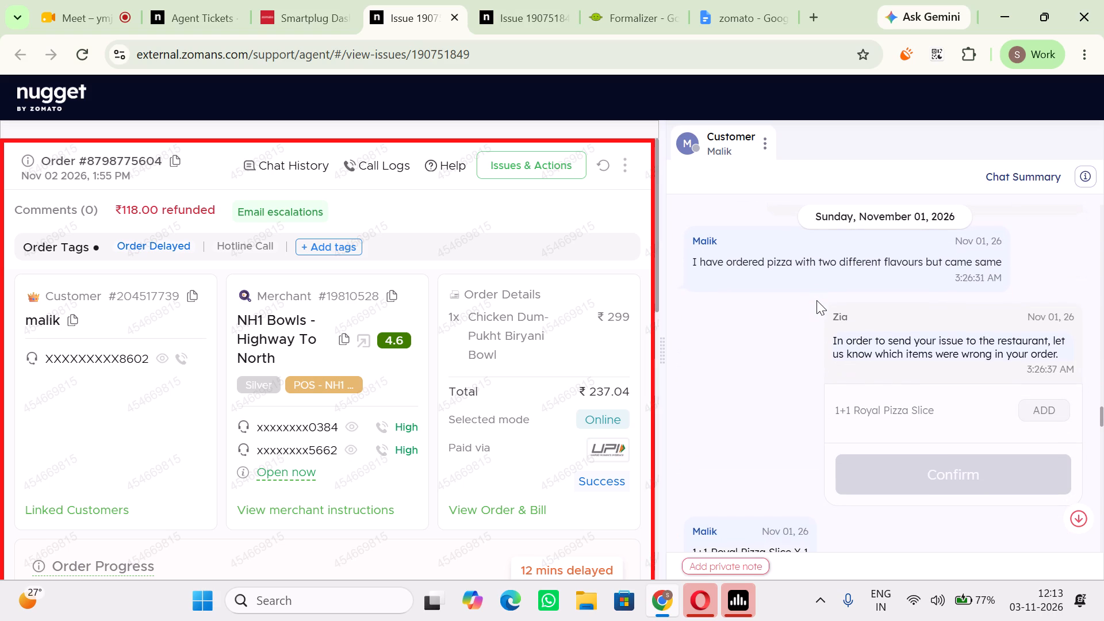
scroll(816, 300, "down", 3)
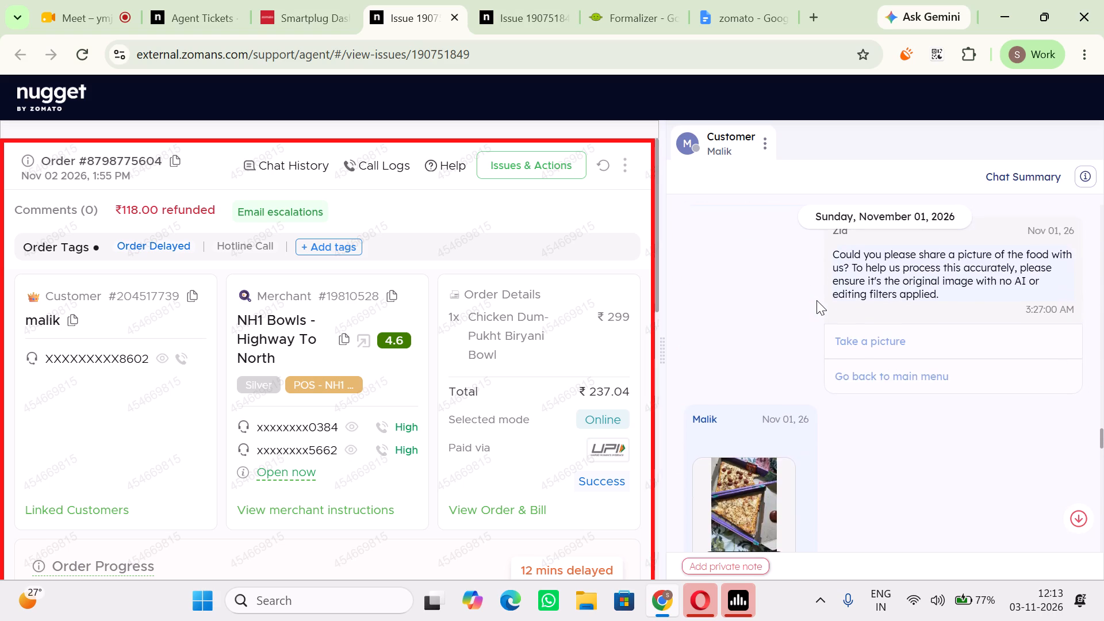
scroll(816, 300, "down", 1)
Preview the food photo the customer shared in the November 1 chat, and close the preview.
left_click(765, 403)
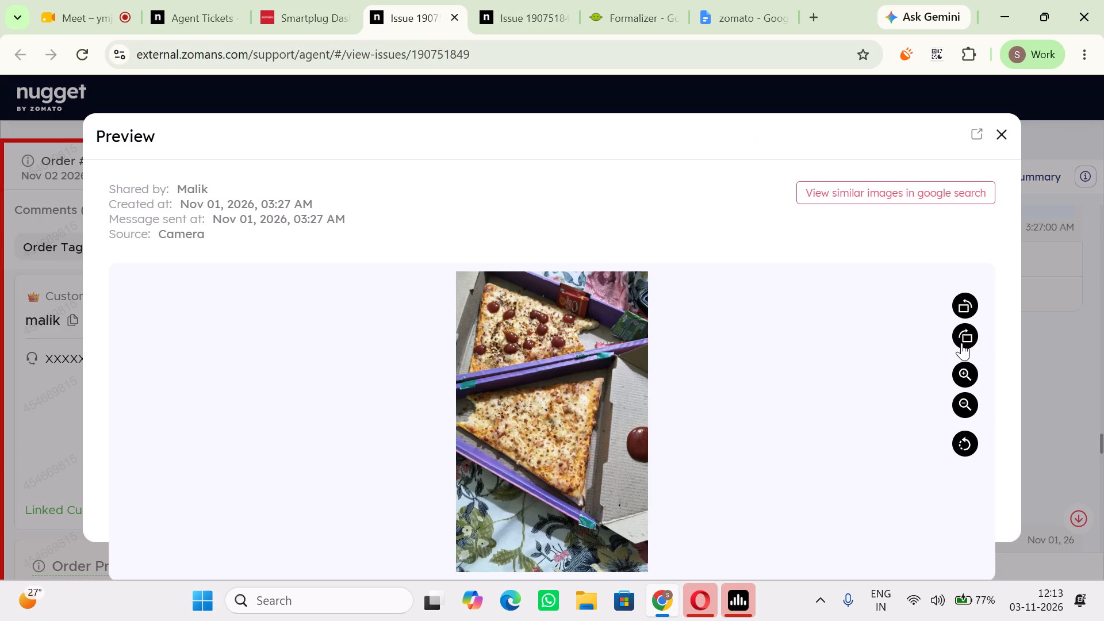
left_click(1000, 128)
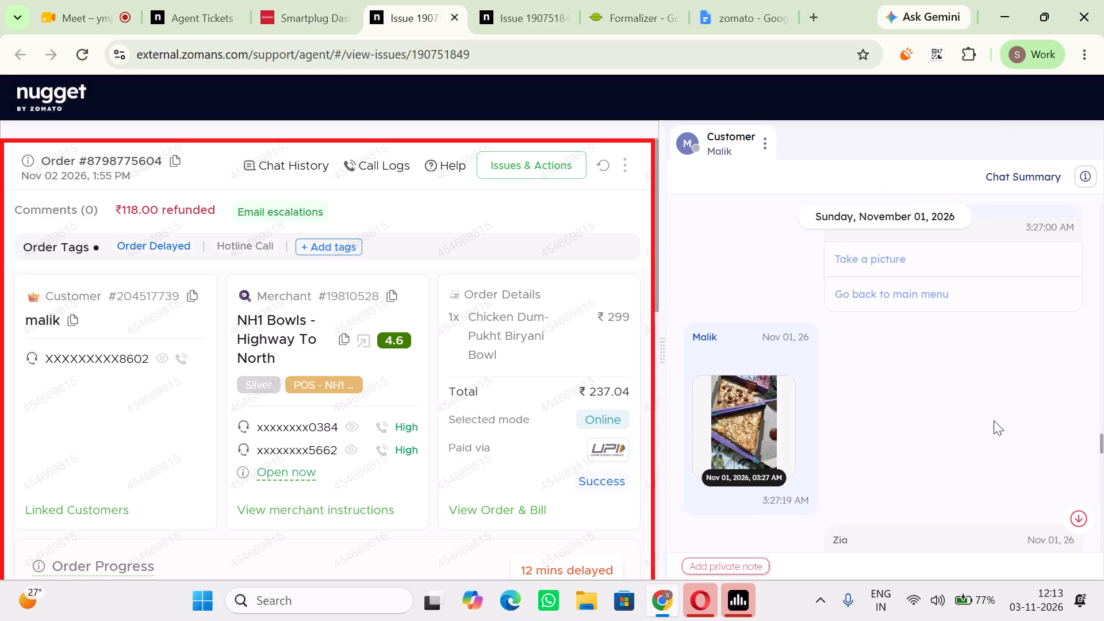
Review the rest of the November 1 conversation, including the messages around the customer's food photo.
scroll(994, 420, "down", 4)
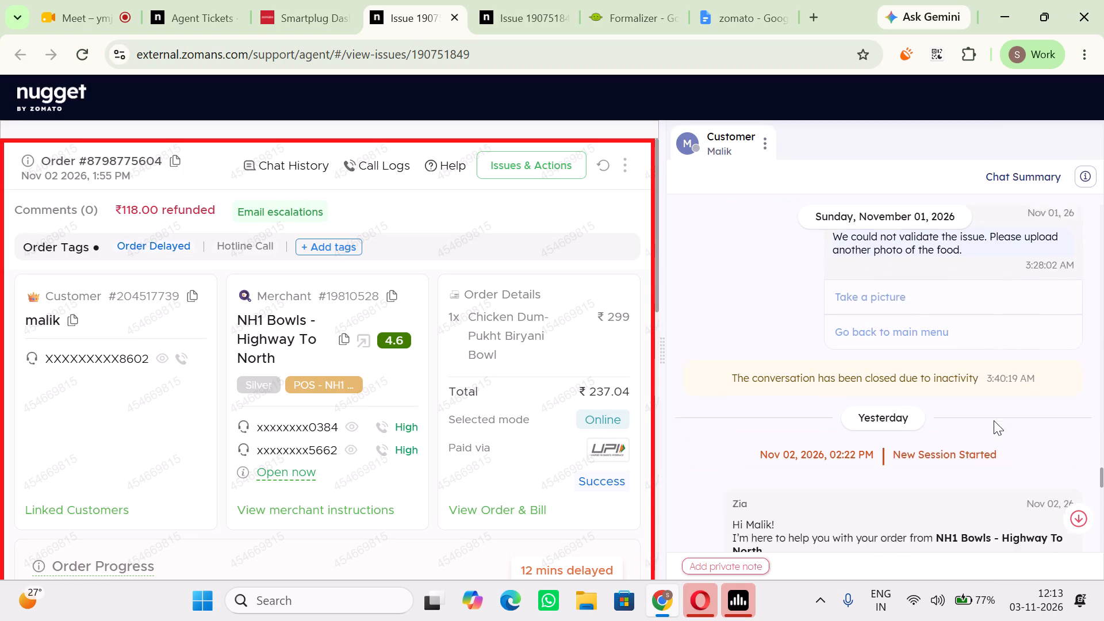
scroll(994, 420, "down", 2)
scroll(994, 420, "up", 2)
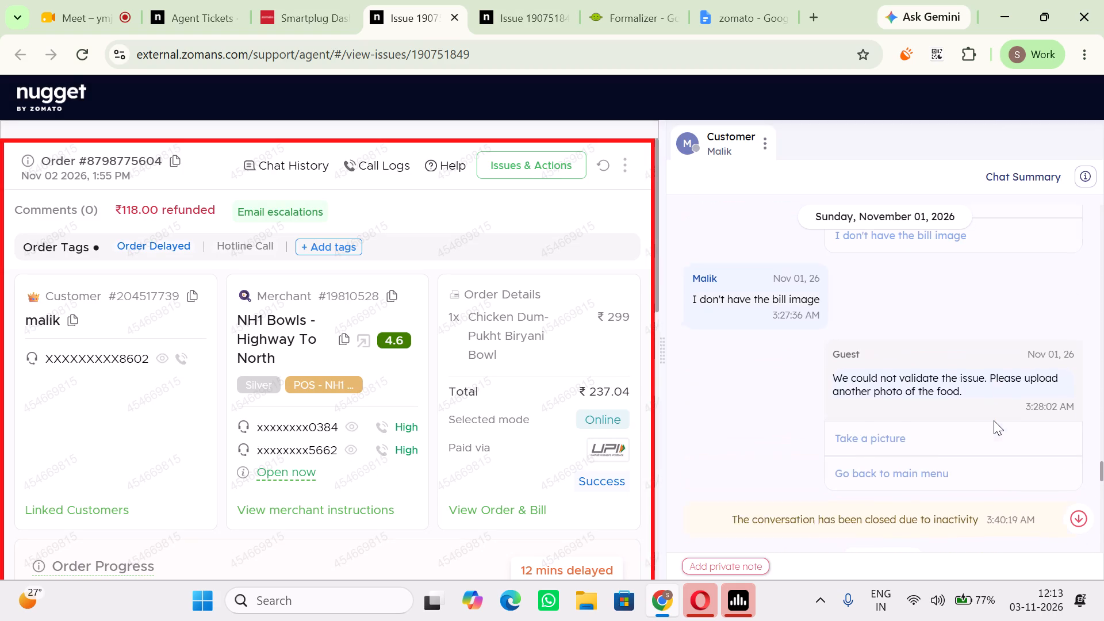
scroll(994, 420, "up", 1)
scroll(942, 423, "up", 3)
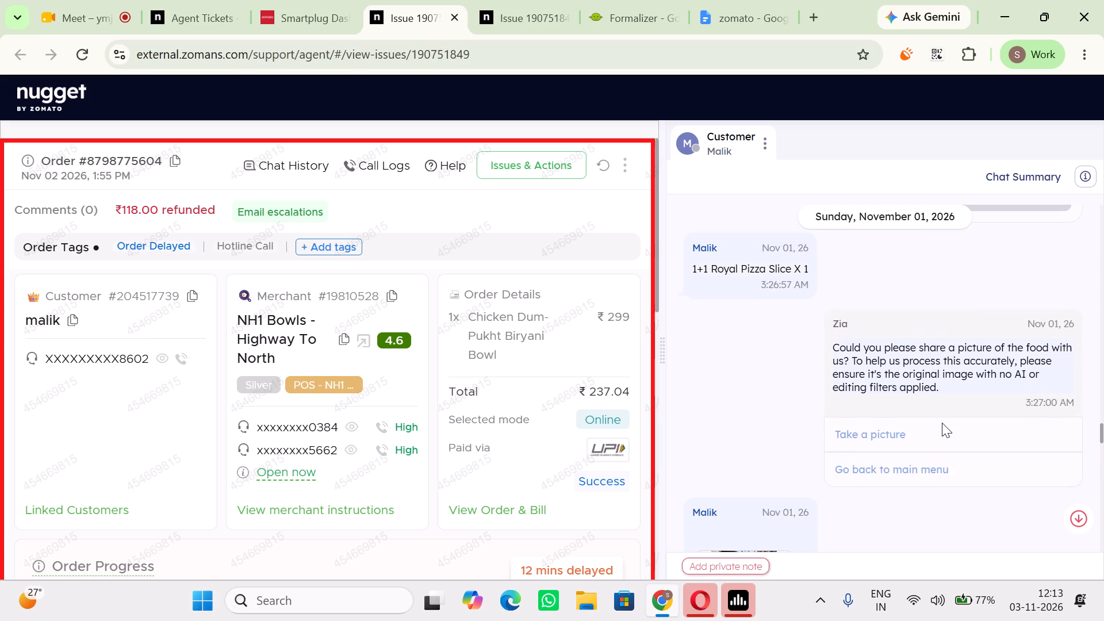
scroll(942, 423, "down", 2)
Check the NH1 Bowls order's progress timeline and re-read the customer's pizza item messages from November 1.
scroll(442, 501, "down", 2)
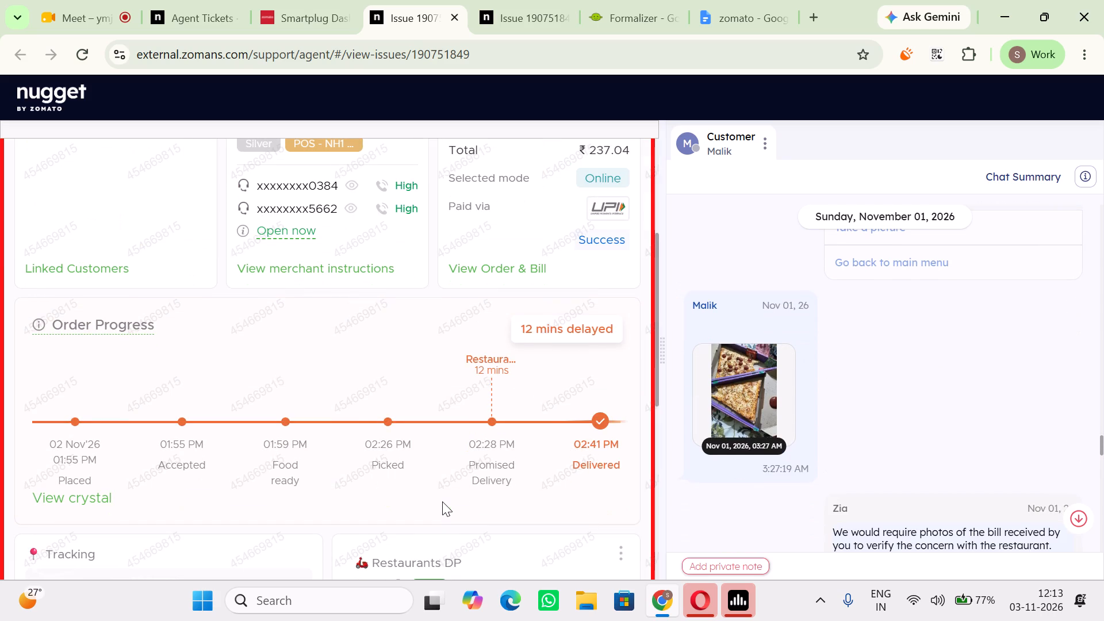
scroll(442, 501, "down", 3)
scroll(442, 501, "up", 2)
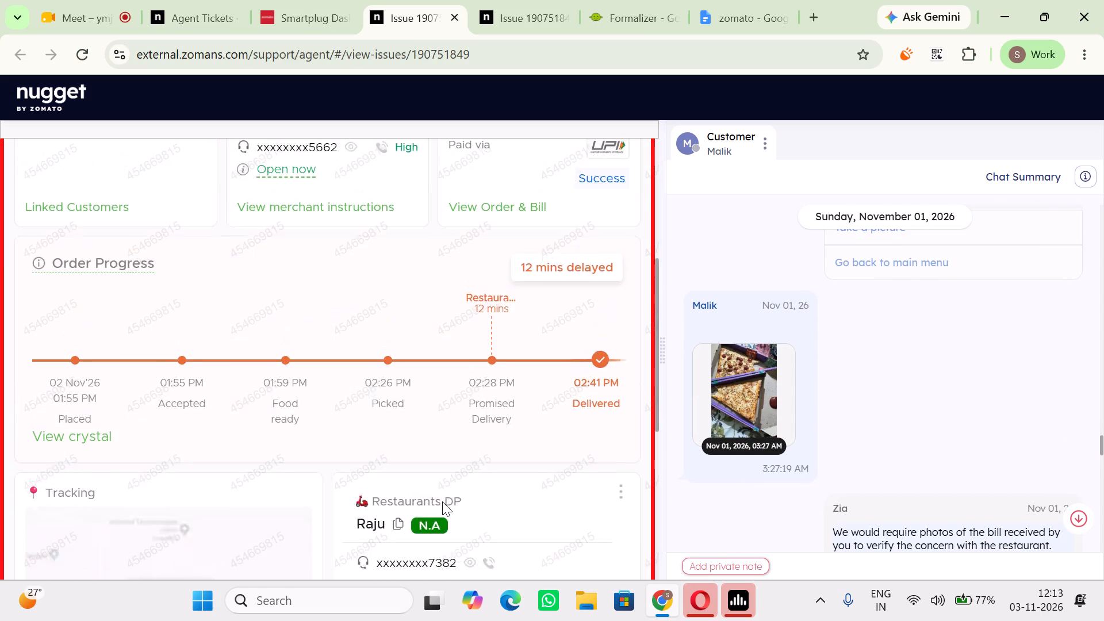
scroll(442, 501, "up", 2)
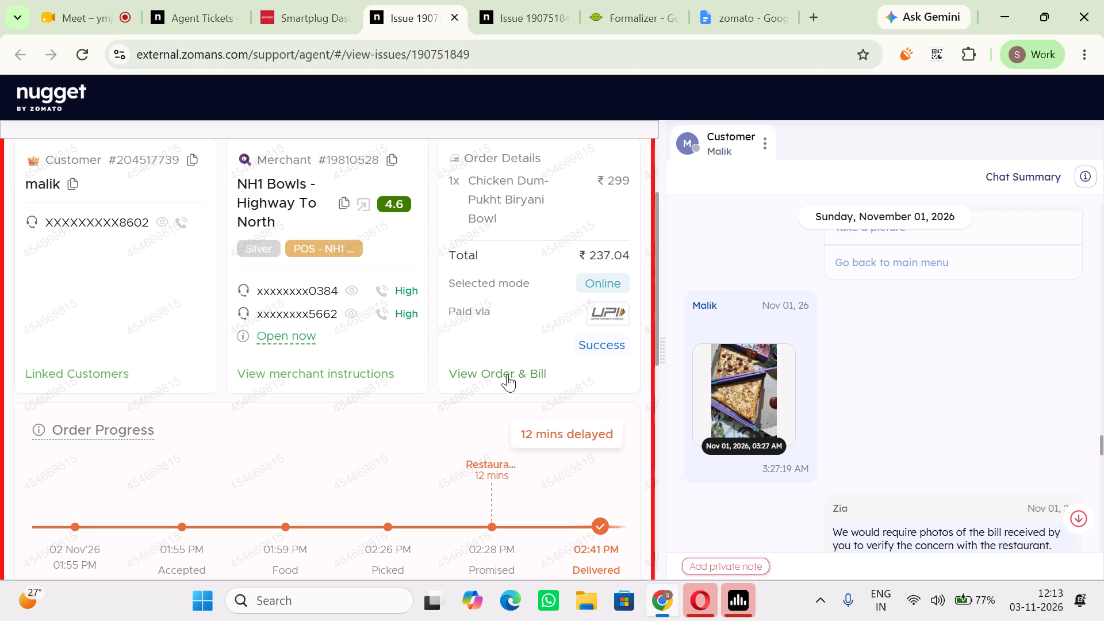
scroll(733, 337, "up", 3)
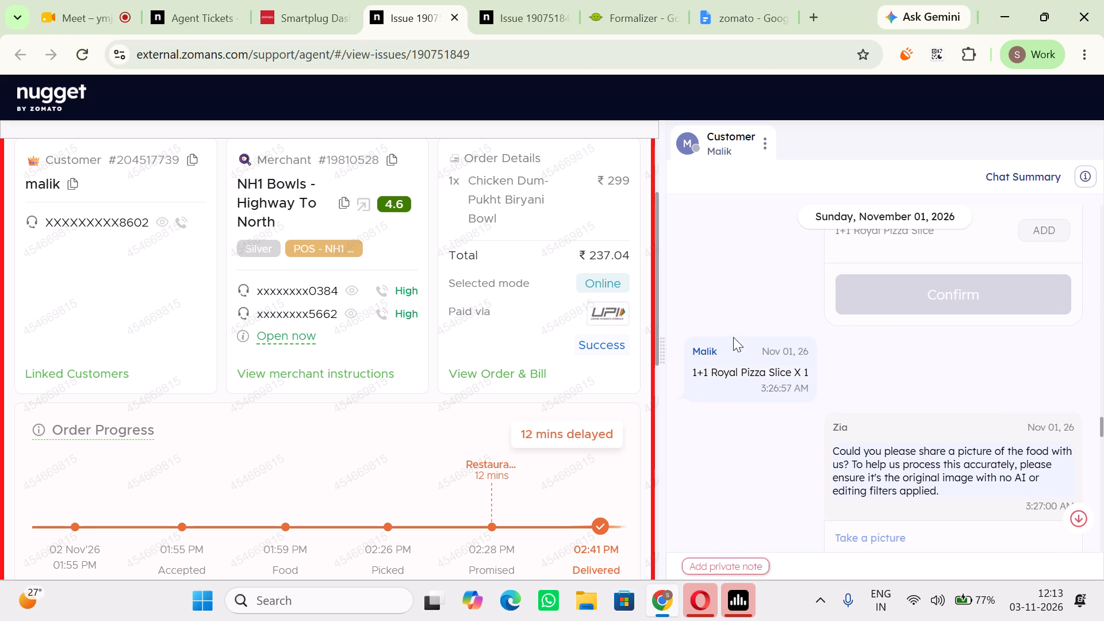
scroll(733, 337, "up", 1)
Open the merchant instructions for the NH1 Bowls order, and close them.
scroll(554, 300, "up", 1)
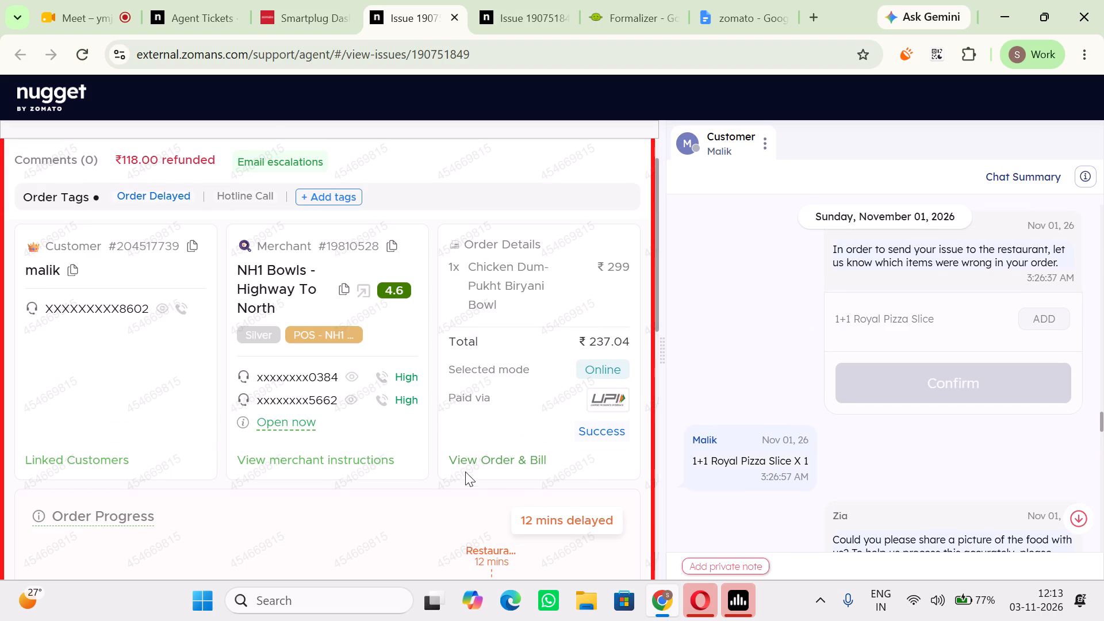
left_click(308, 463)
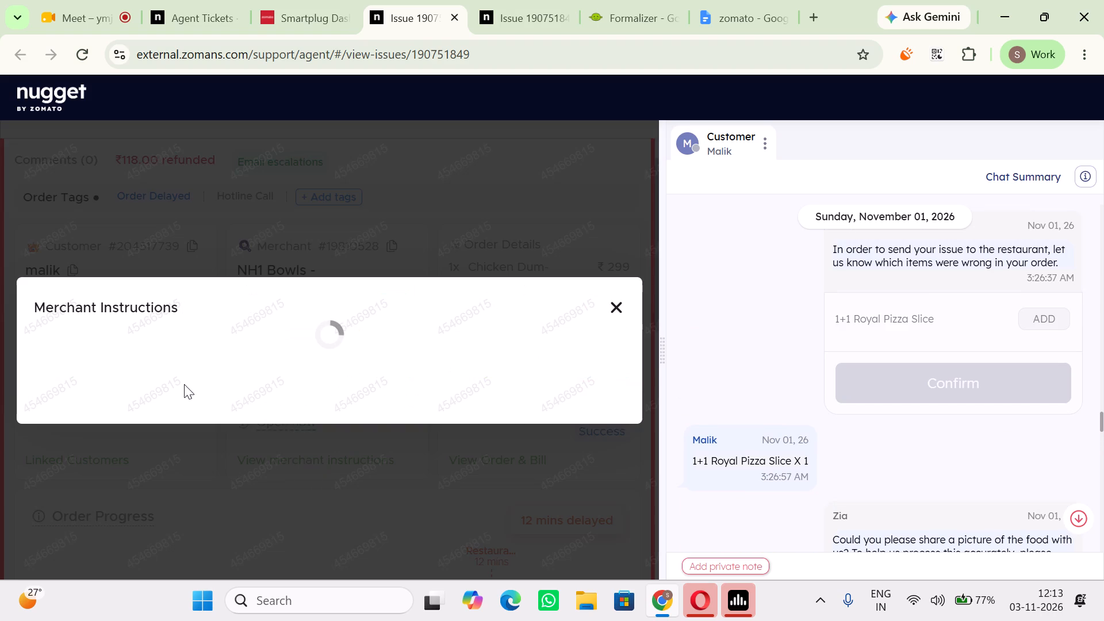
left_click(618, 308)
Check the customer bill and the merchant bill of the NH1 Bowls order, and close the bill view.
scroll(371, 452, "down", 1)
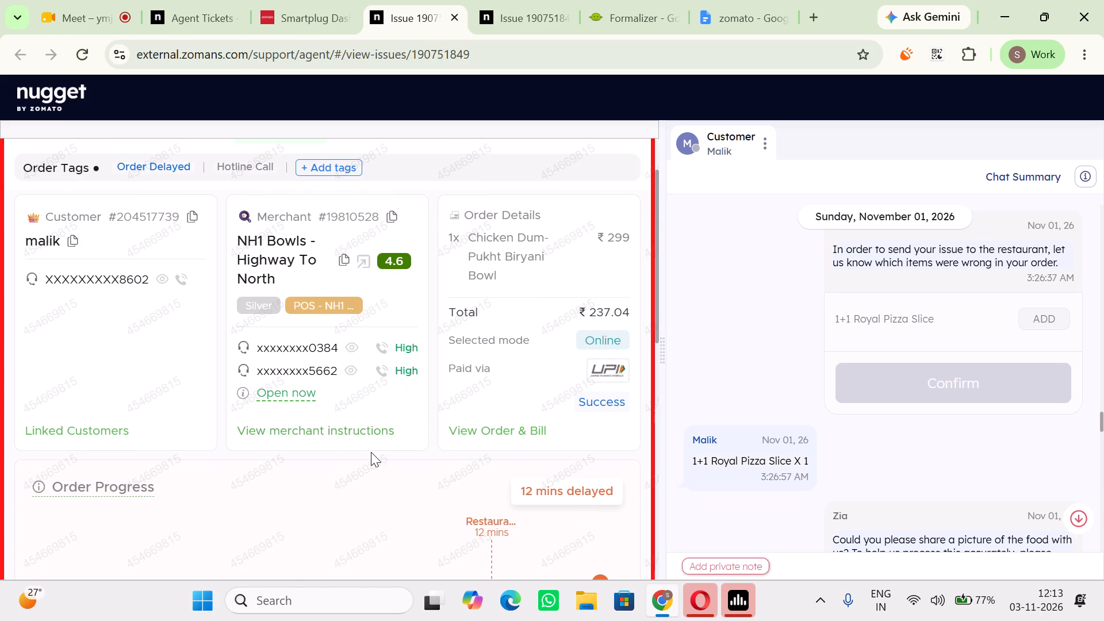
left_click(516, 426)
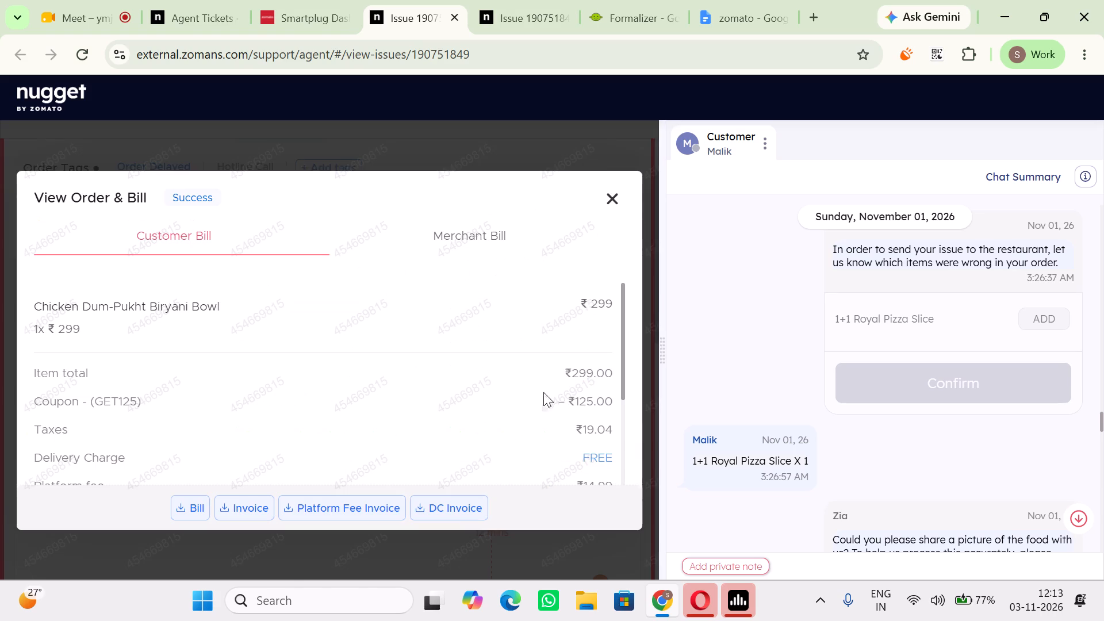
left_click(468, 231)
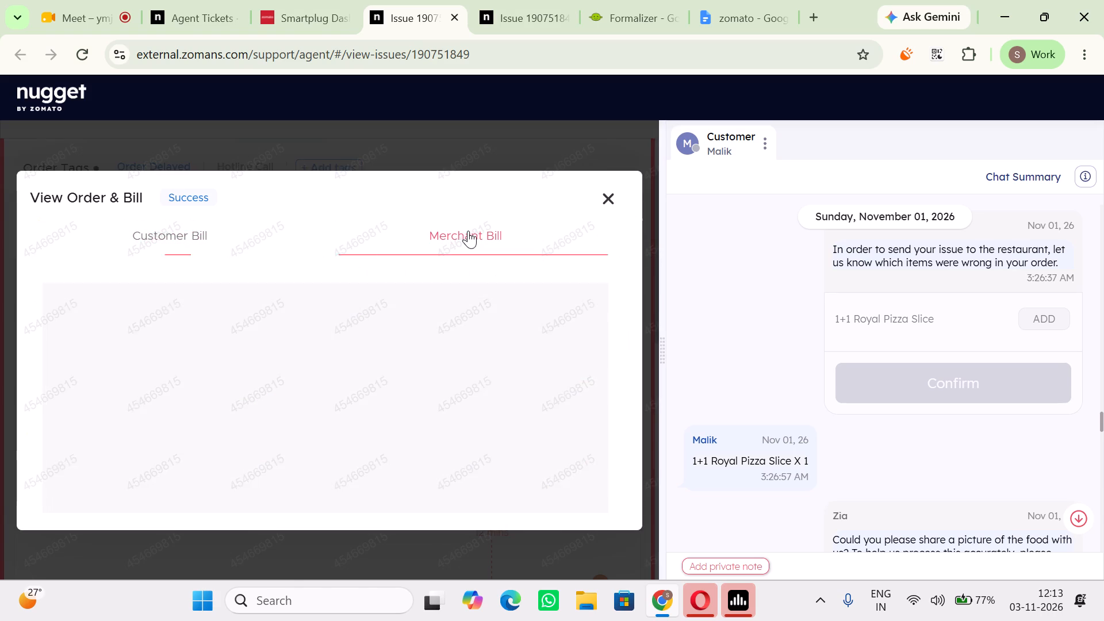
left_click(244, 245)
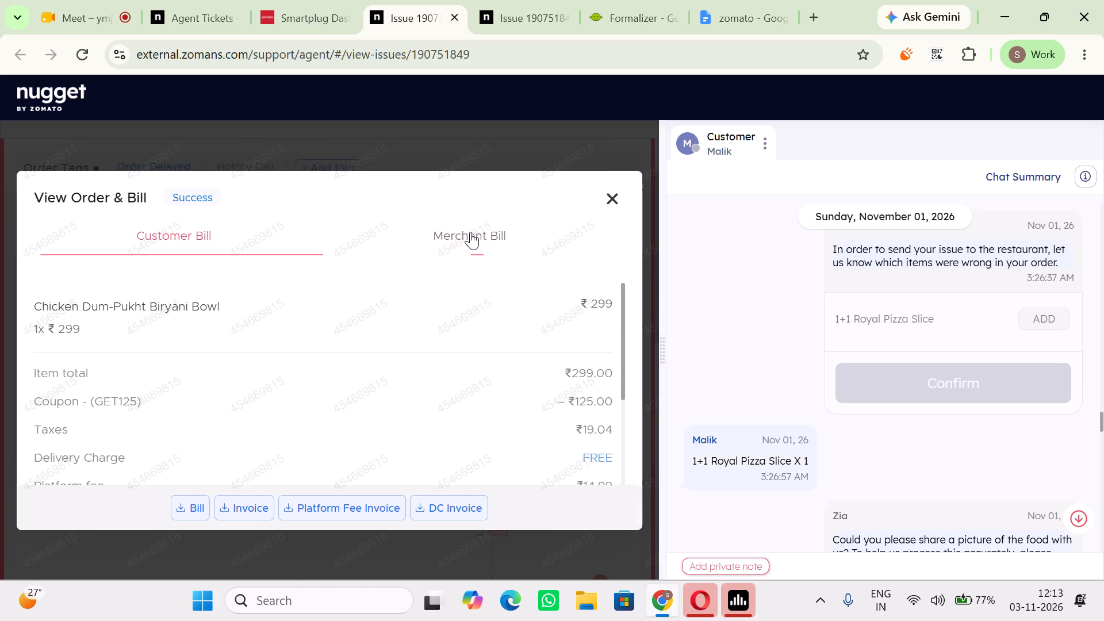
left_click(470, 232)
left_click(611, 201)
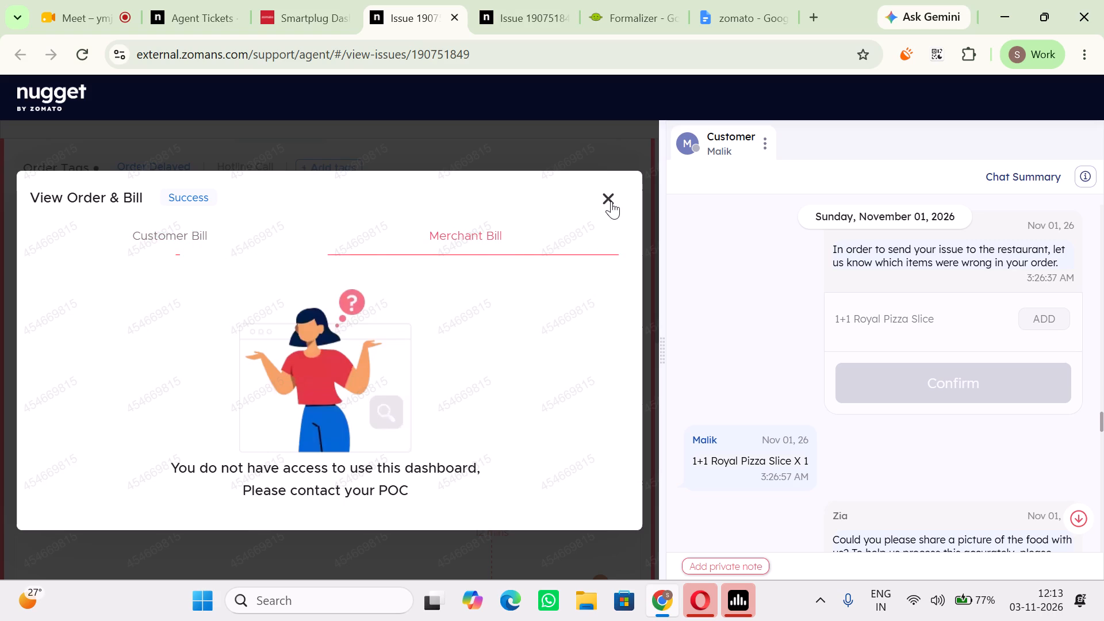
Re-read the November 1 conversation about the wrong pizza items from the session start through the bill photo request.
scroll(808, 335, "down", 1)
scroll(808, 335, "up", 4)
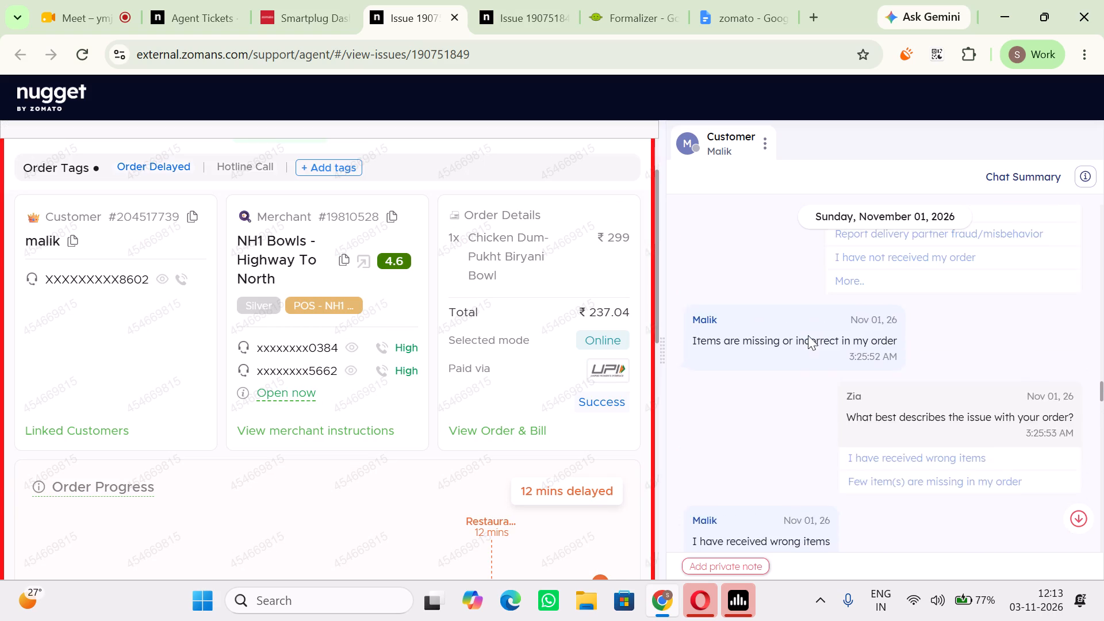
scroll(808, 335, "up", 5)
scroll(808, 335, "down", 1)
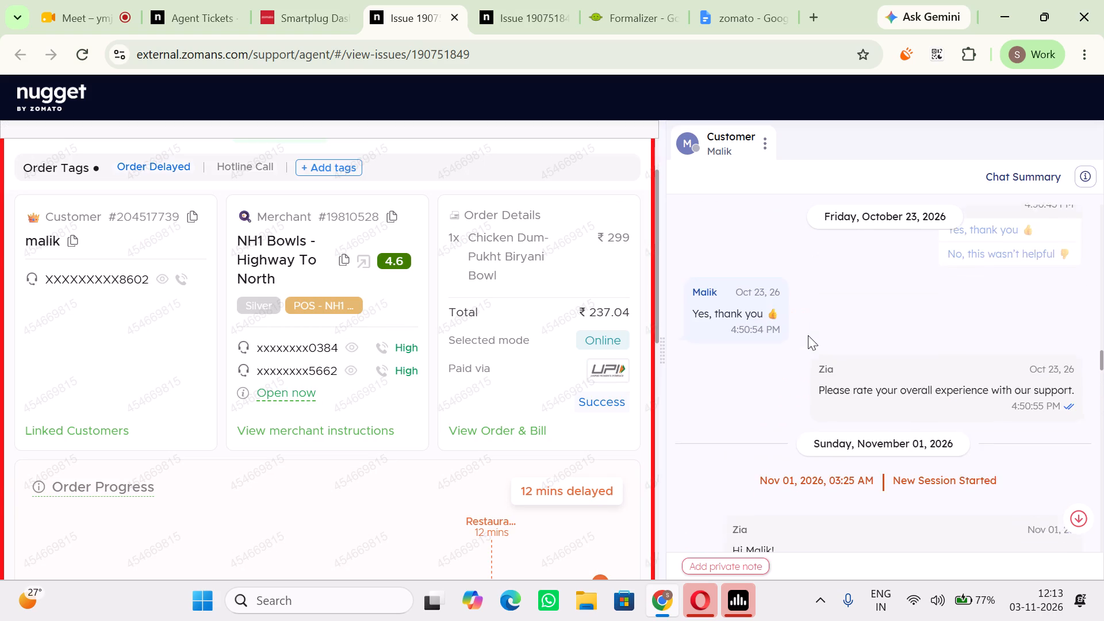
scroll(808, 335, "down", 1)
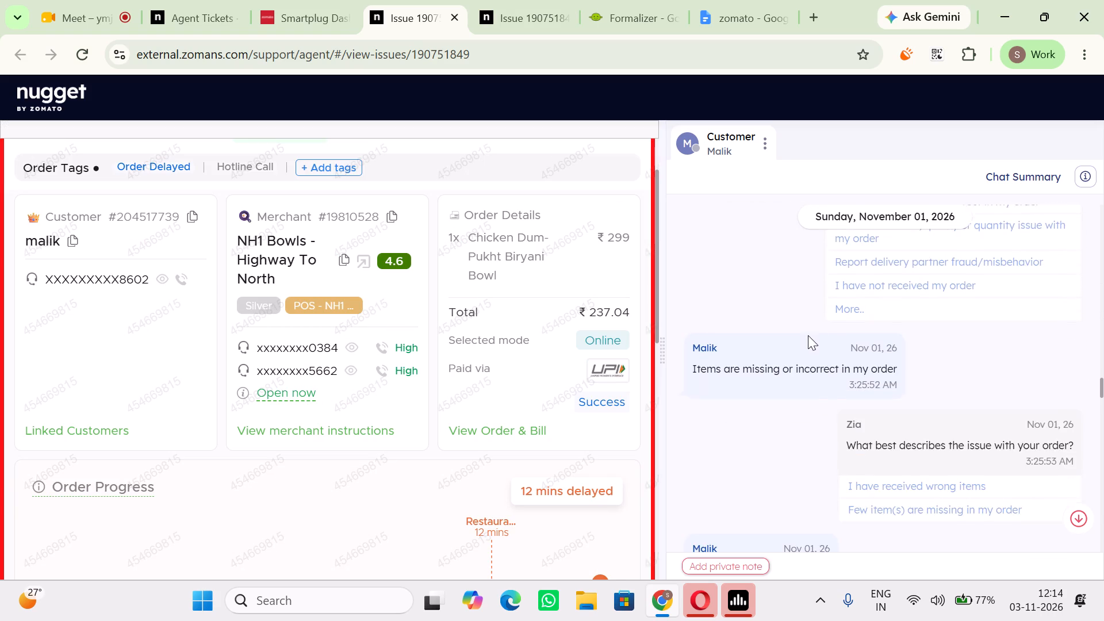
scroll(808, 335, "down", 3)
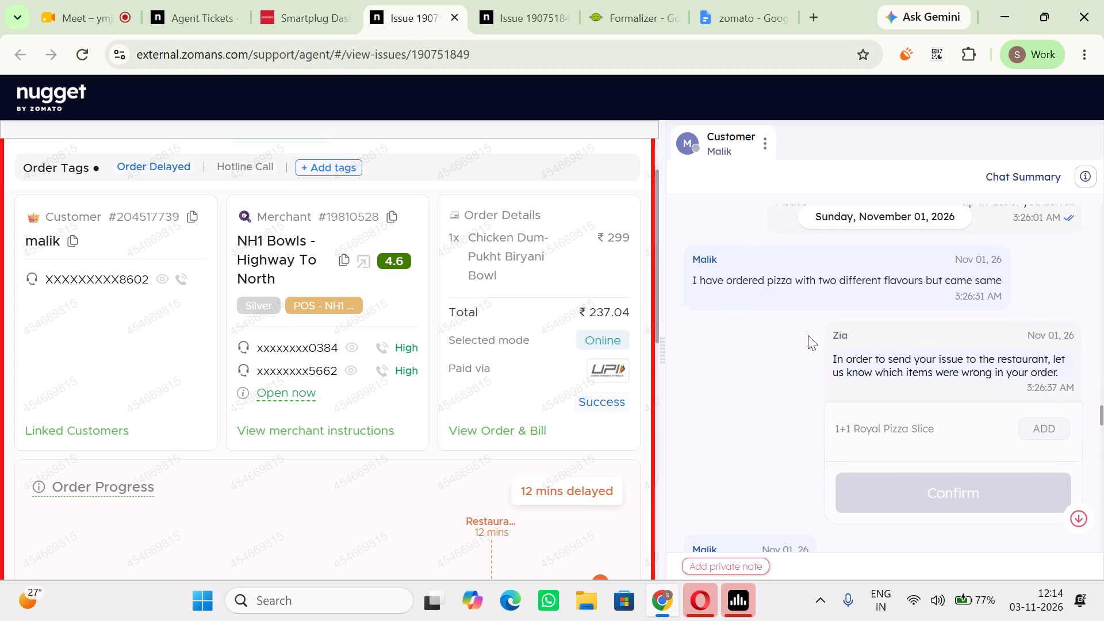
scroll(808, 335, "down", 3)
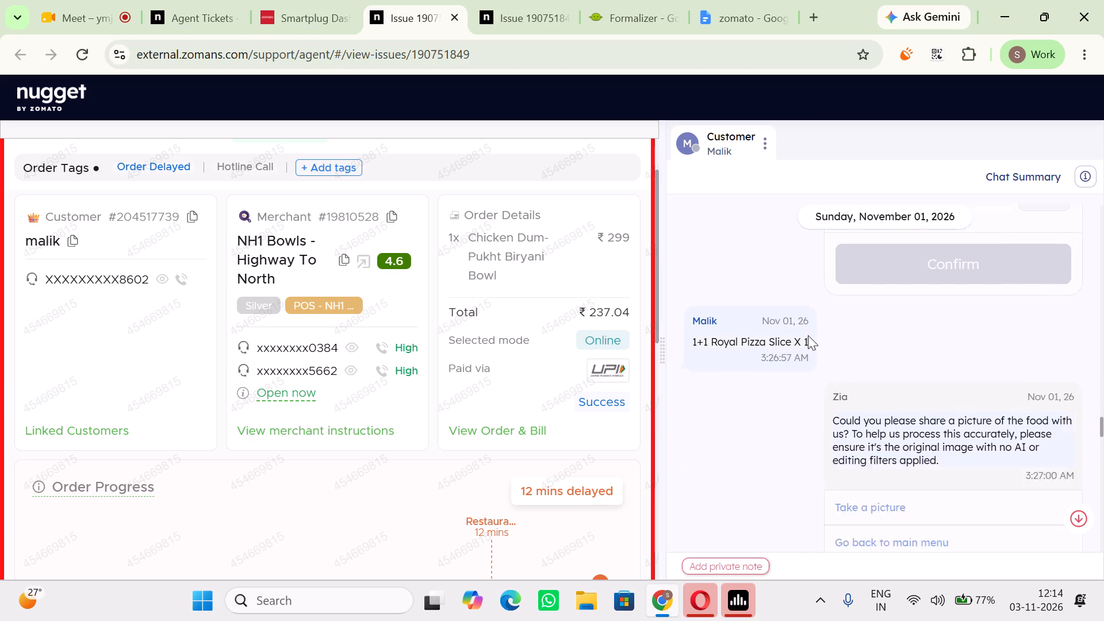
scroll(808, 335, "down", 2)
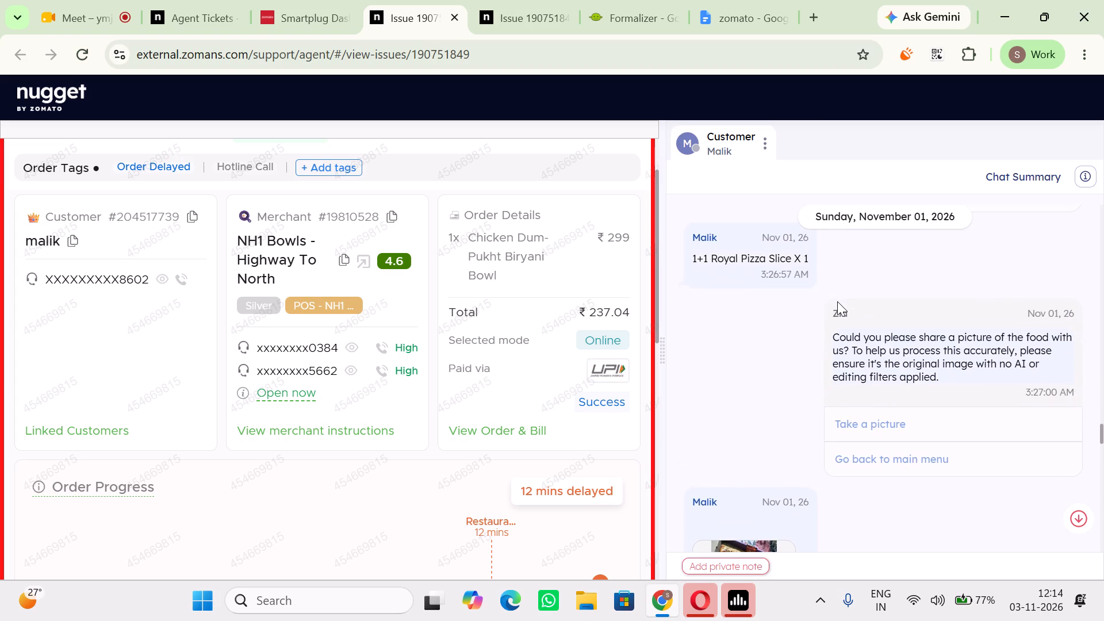
scroll(872, 421, "down", 1)
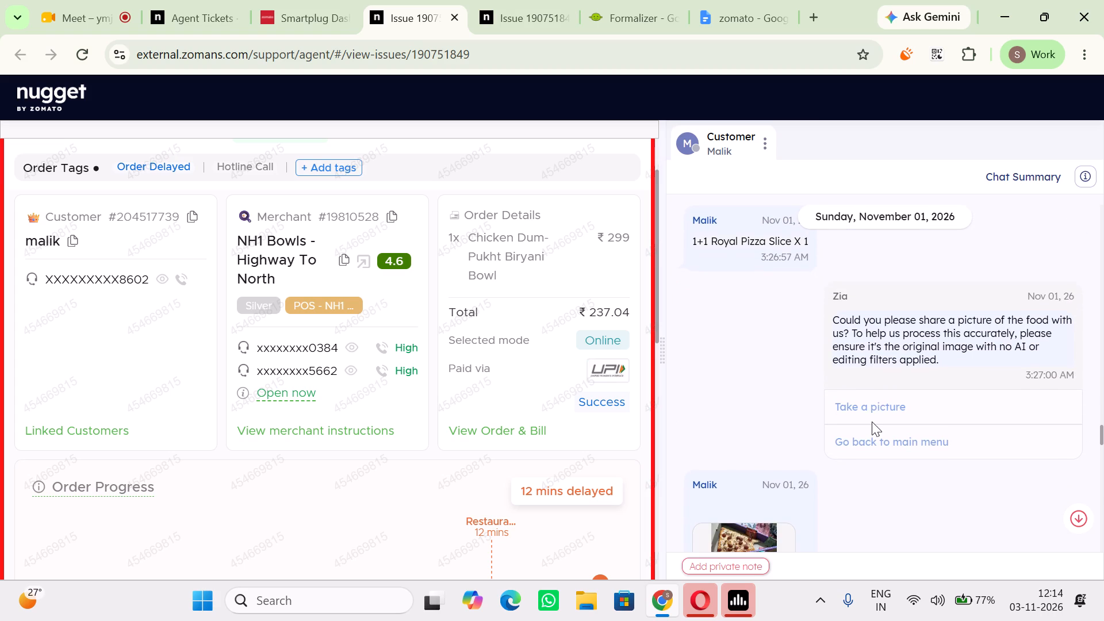
scroll(872, 421, "down", 2)
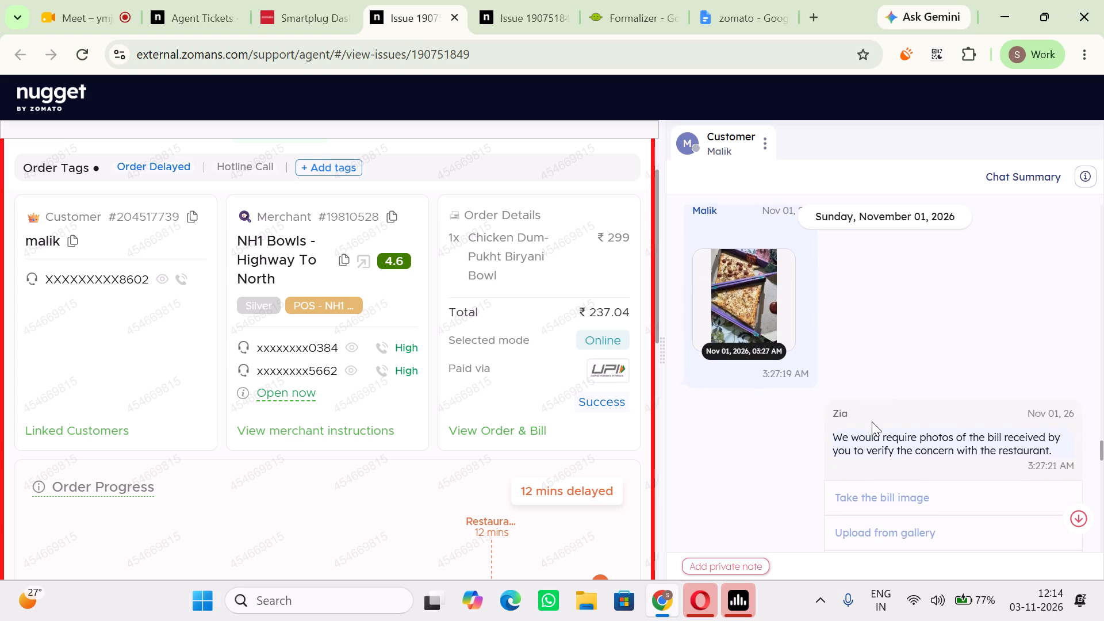
scroll(872, 421, "down", 3)
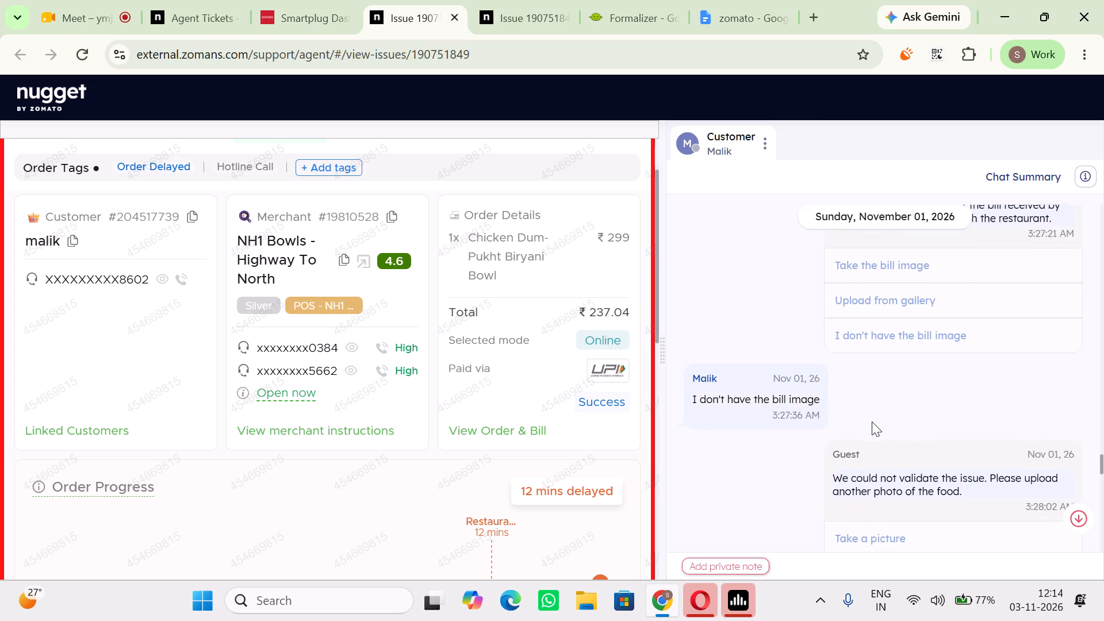
scroll(872, 421, "down", 1)
Preview the customer's food photo from the November 1 chat again, and close the preview.
scroll(802, 361, "up", 3)
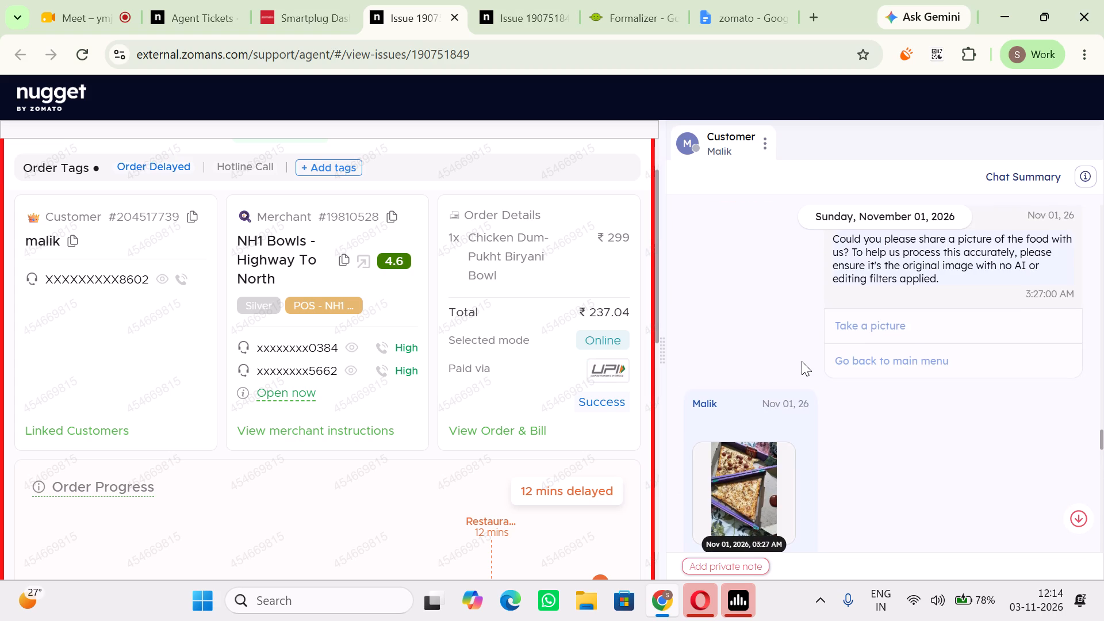
scroll(778, 432, "down", 1)
left_click(754, 381)
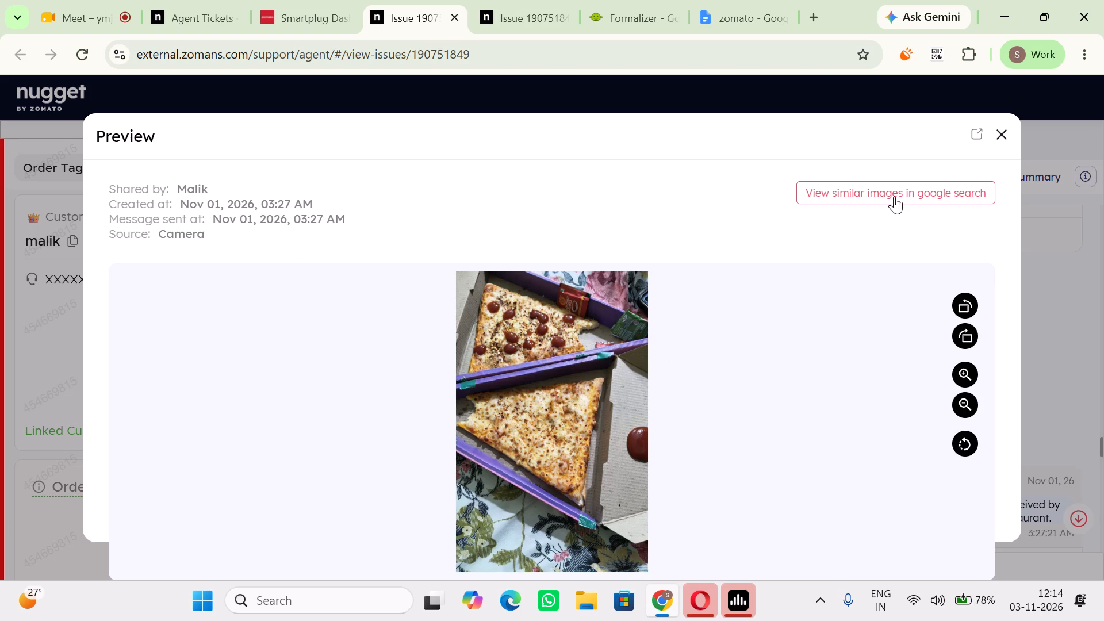
left_click(1004, 135)
Review how the November 1 chat ends and re-read its opening messages about the Olio - The Wood Fired Pizzeria order.
scroll(869, 413, "down", 2)
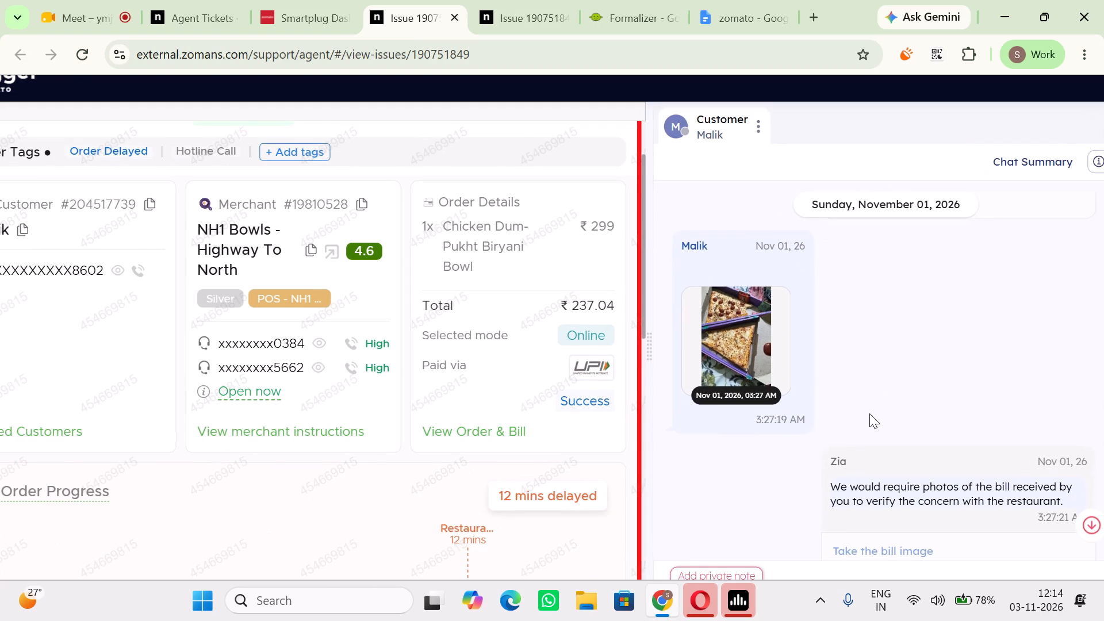
scroll(803, 457, "down", 3)
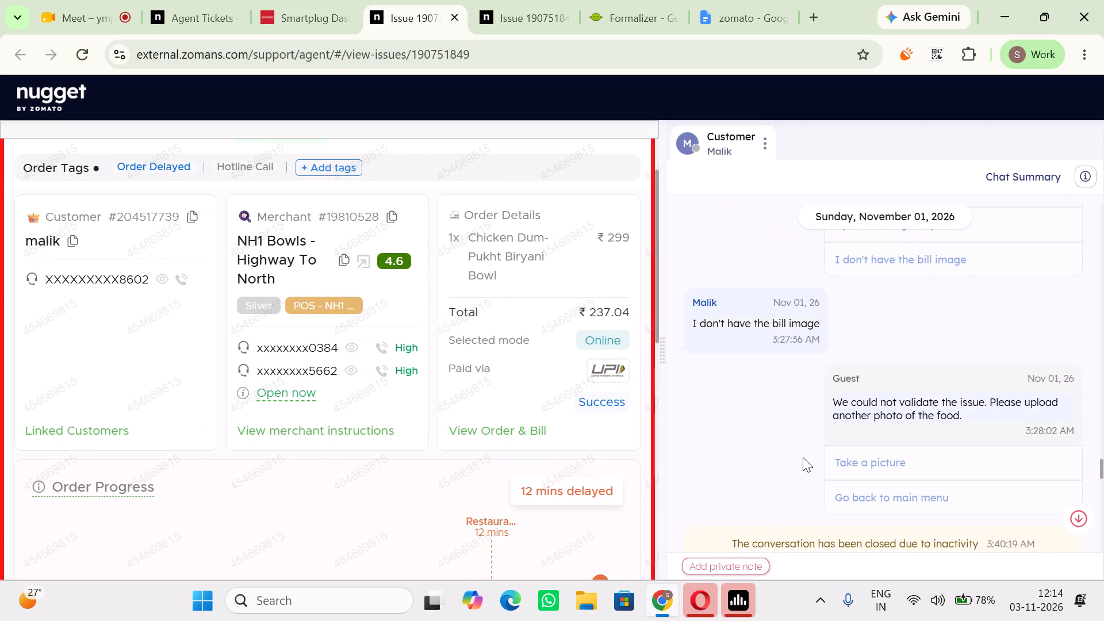
scroll(803, 457, "down", 1)
scroll(803, 457, "up", 4)
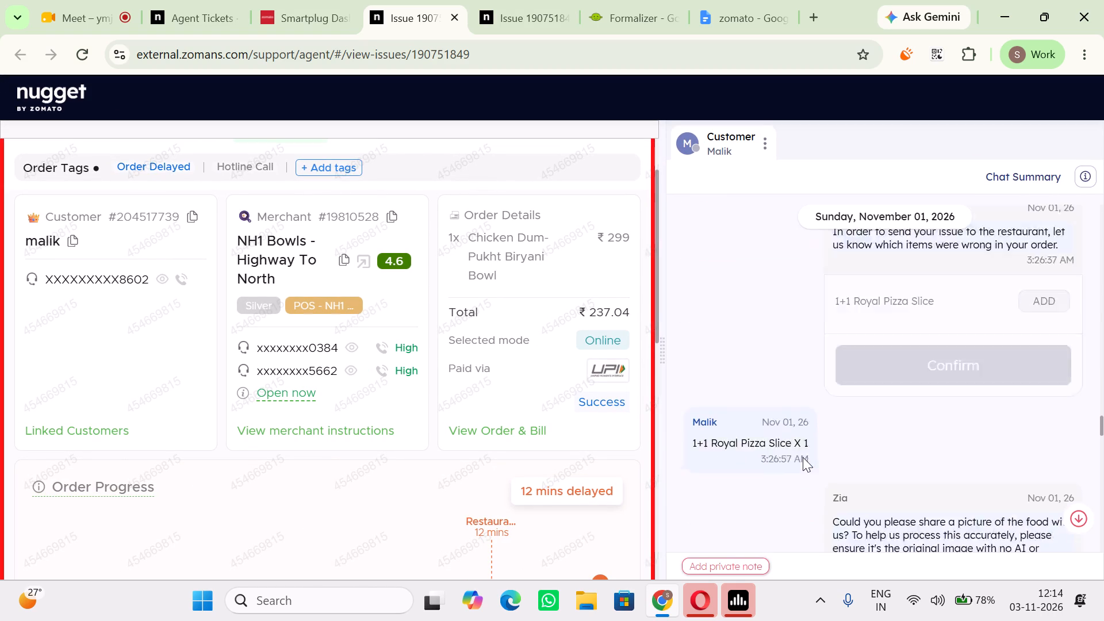
scroll(803, 457, "up", 6)
scroll(803, 457, "down", 1)
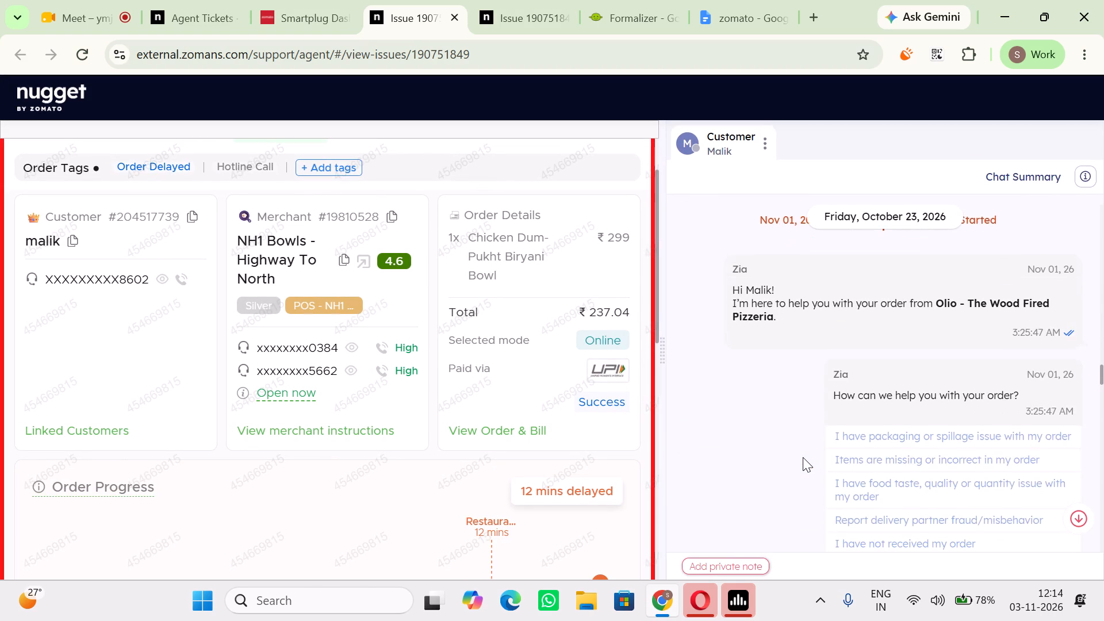
scroll(803, 457, "down", 1)
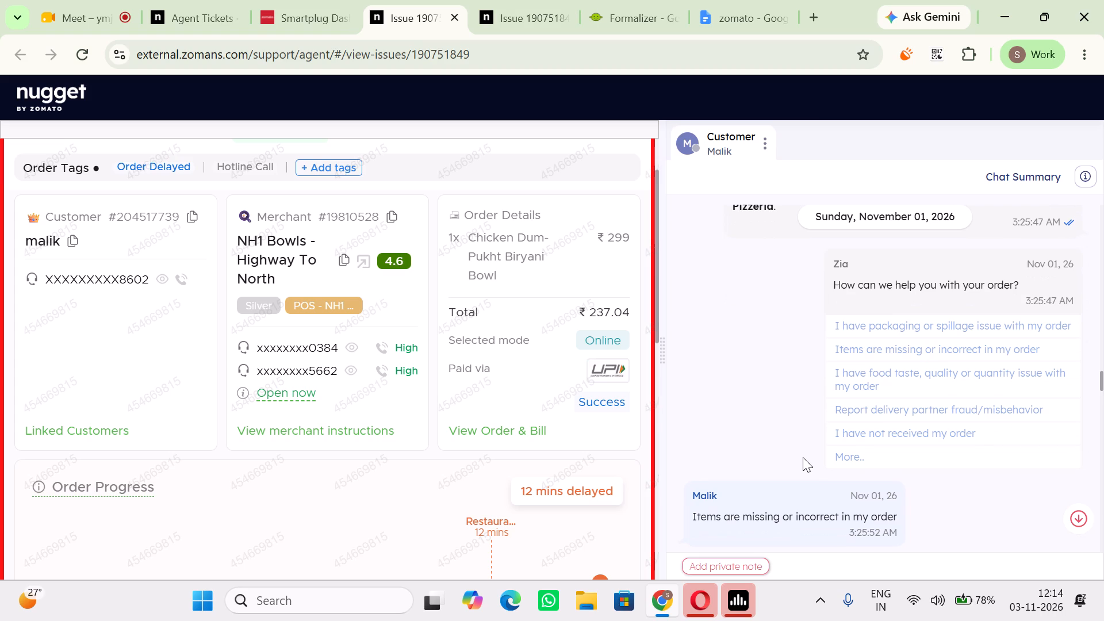
In the Smartplug dashboard, start adding a tag to the November 1 Olio - The Wood Fired Pizzeria order, searching the tags for "ho".
left_click(534, 0)
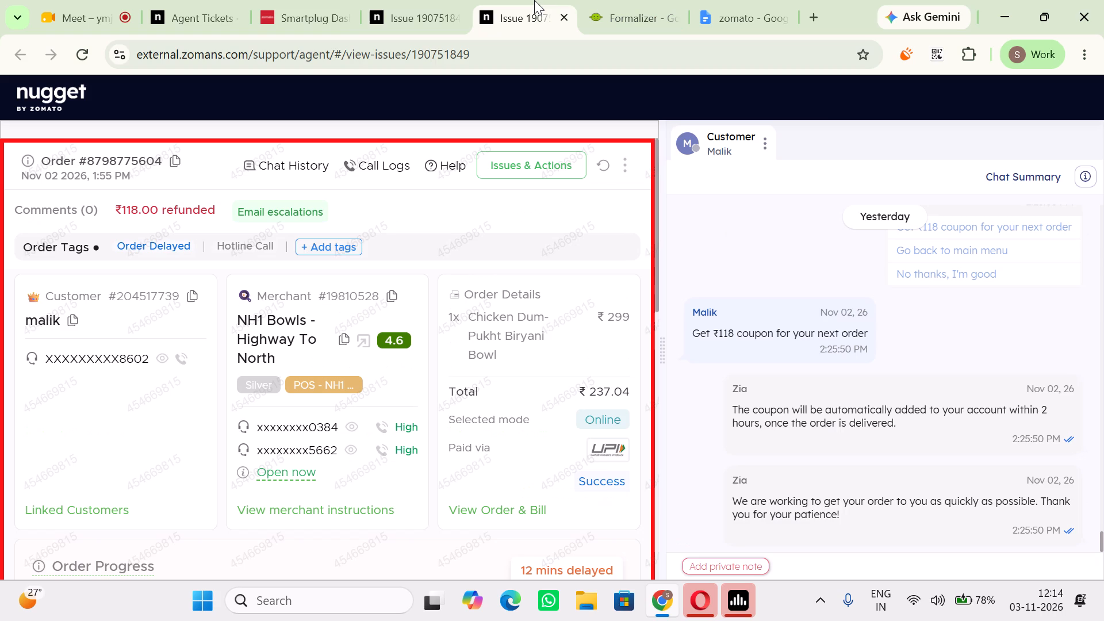
left_click(370, 0)
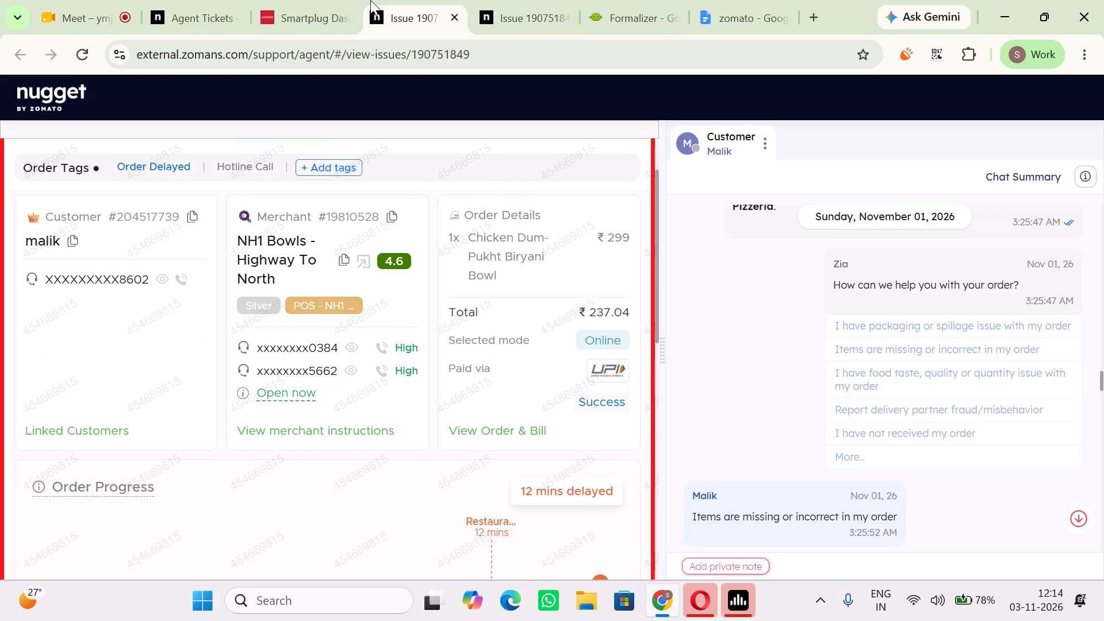
left_click(302, 1)
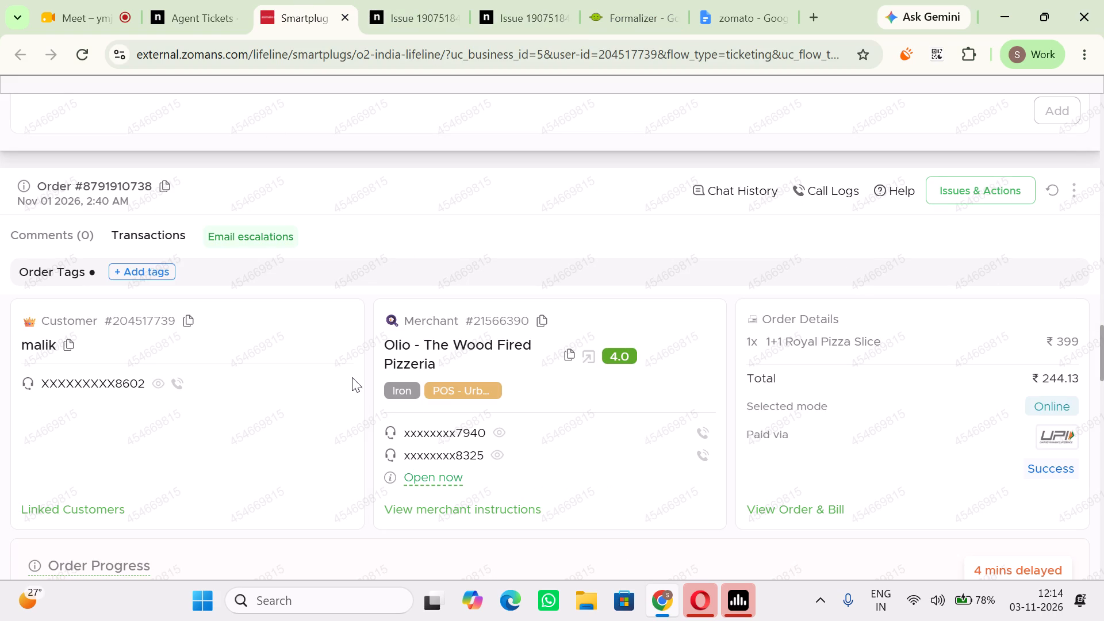
left_click(141, 276)
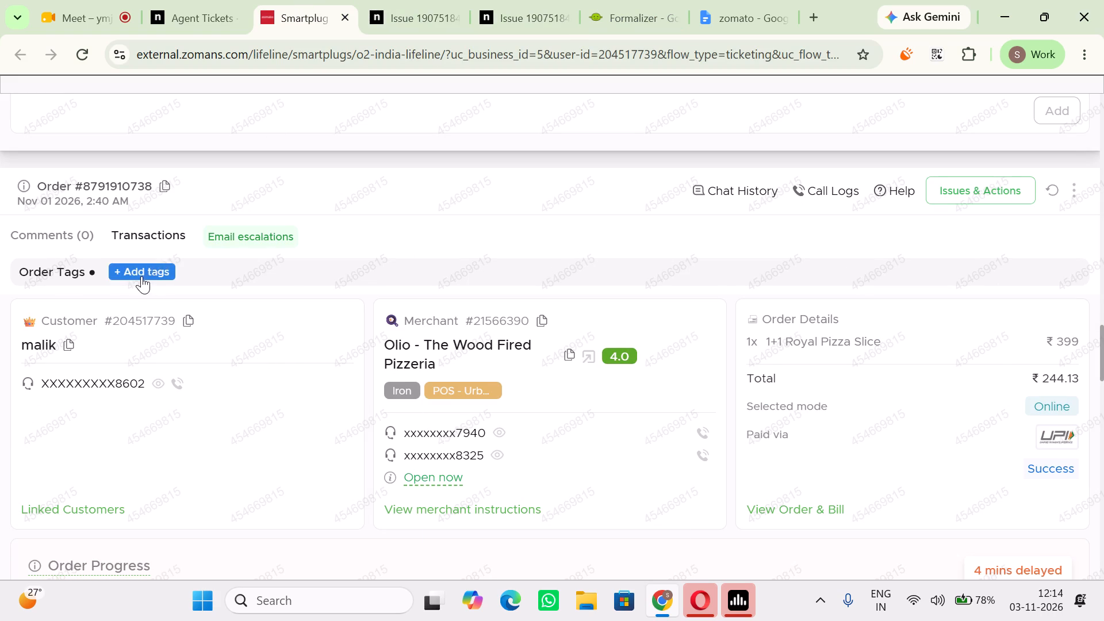
type("ho")
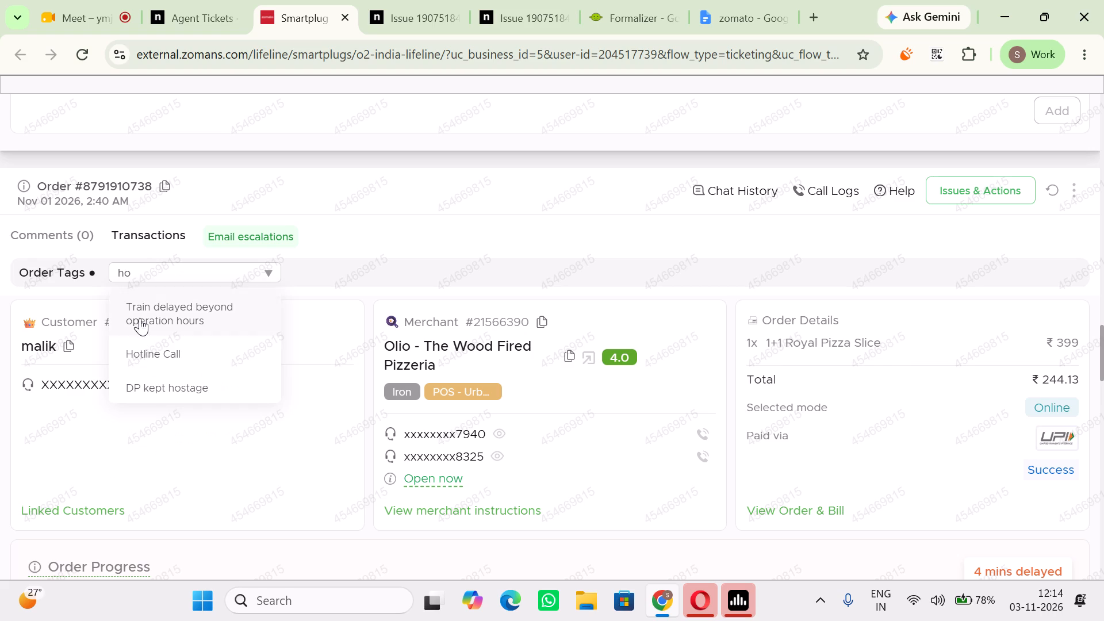
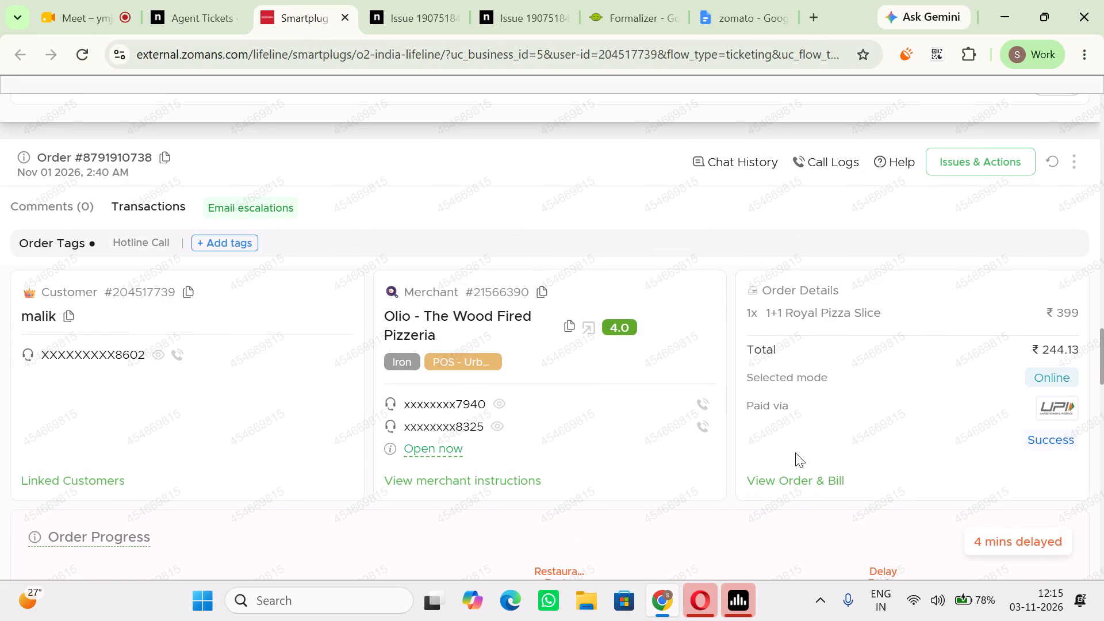
Review the customer and merchant bills of the November 1 Olio - The Wood Fired Pizzeria order, and close the bill view.
left_click(817, 473)
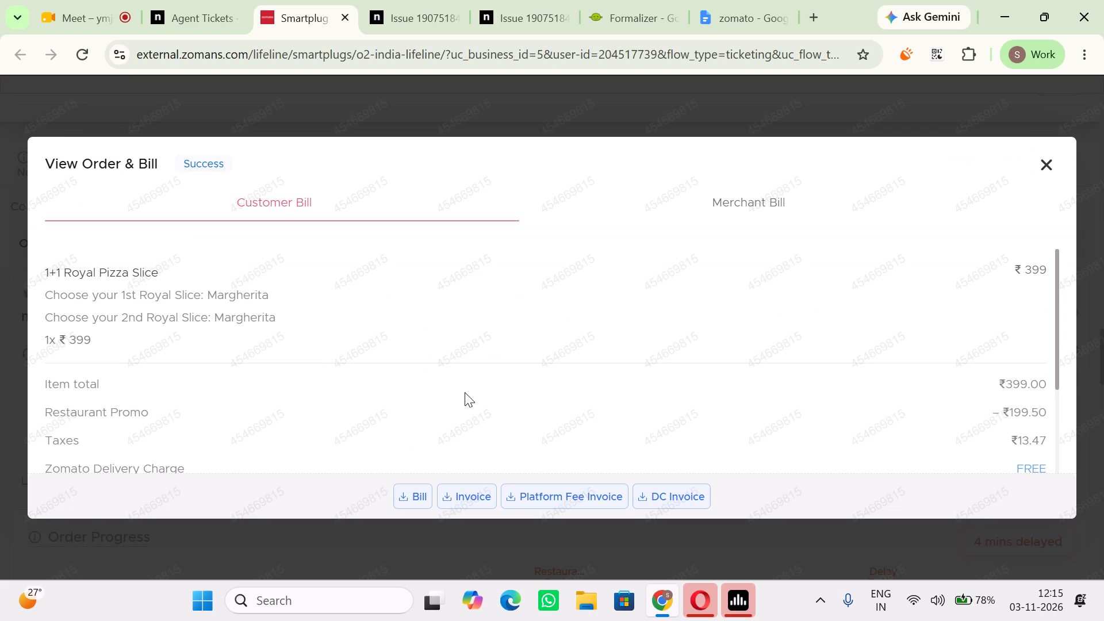
scroll(465, 392, "down", 2)
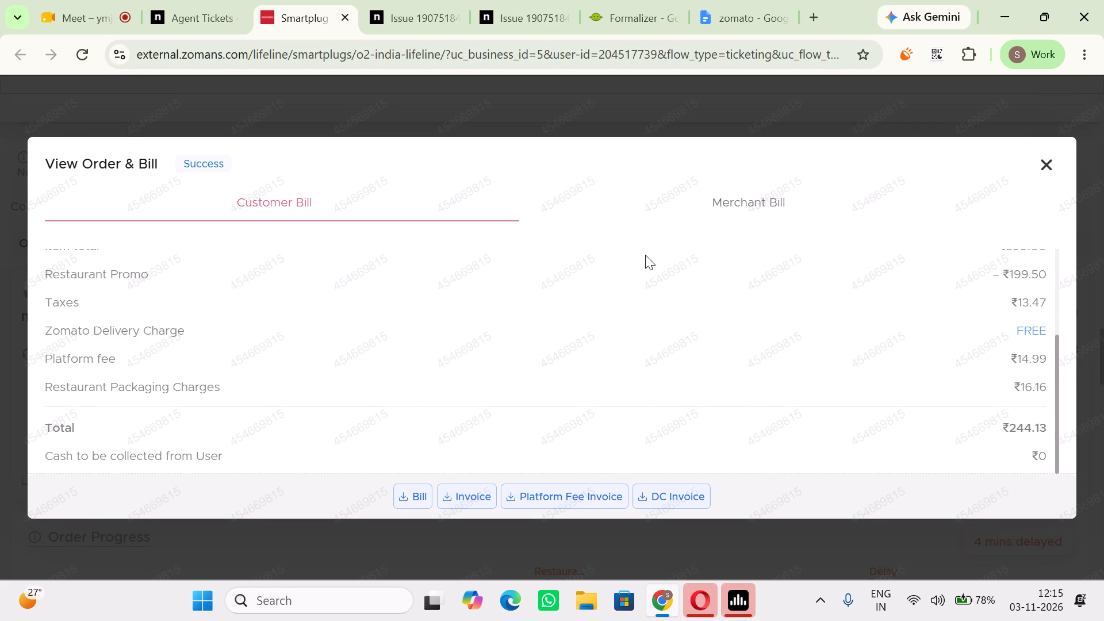
left_click(741, 197)
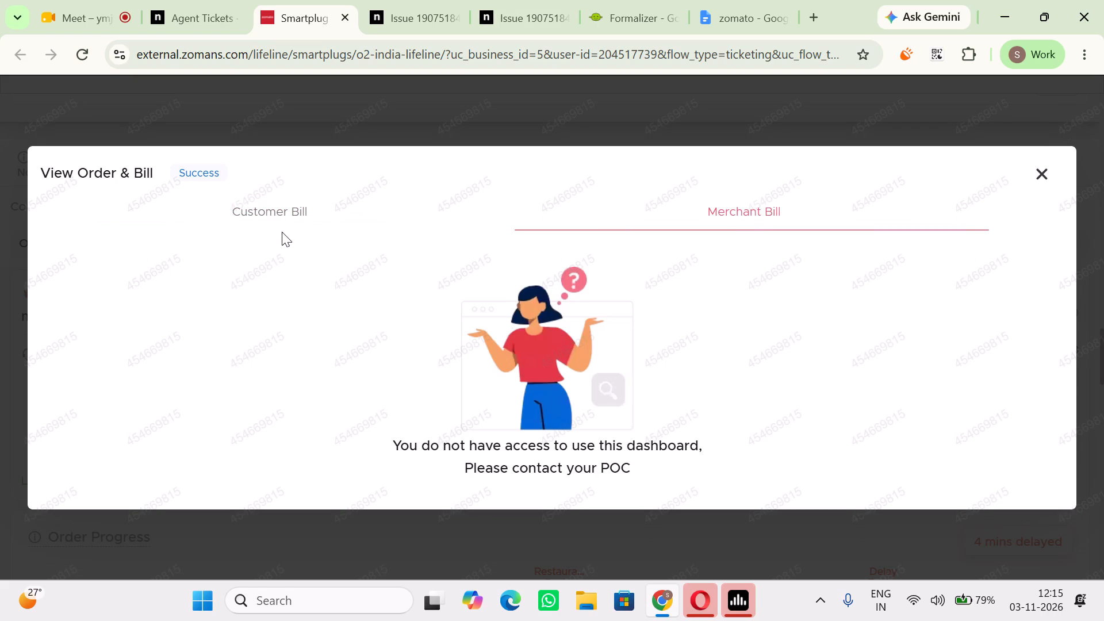
left_click(243, 201)
left_click(278, 205)
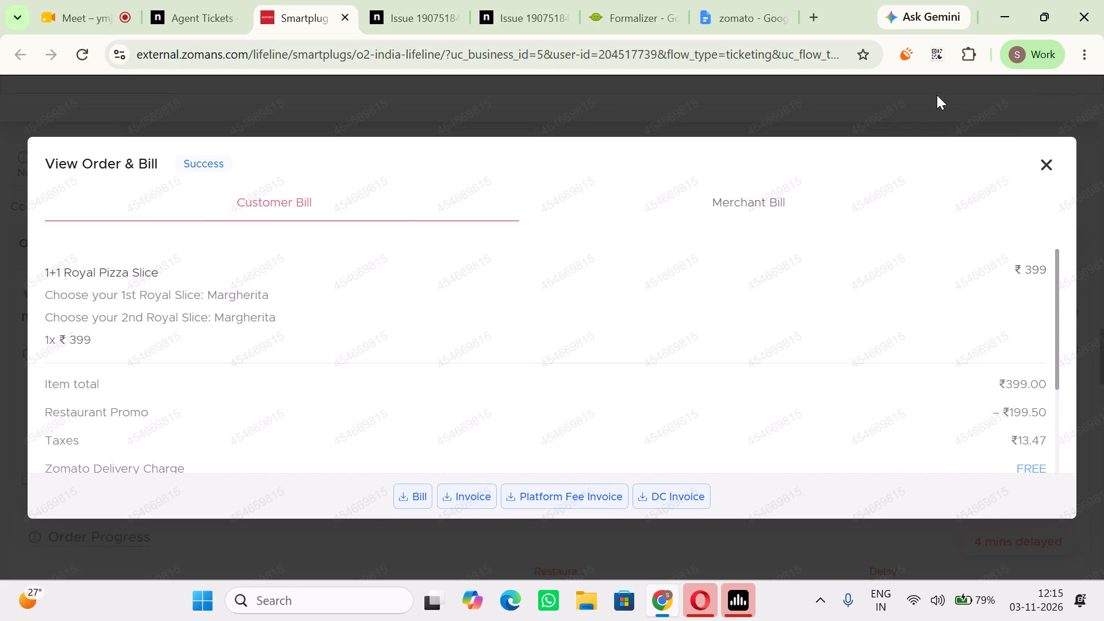
left_click(1045, 162)
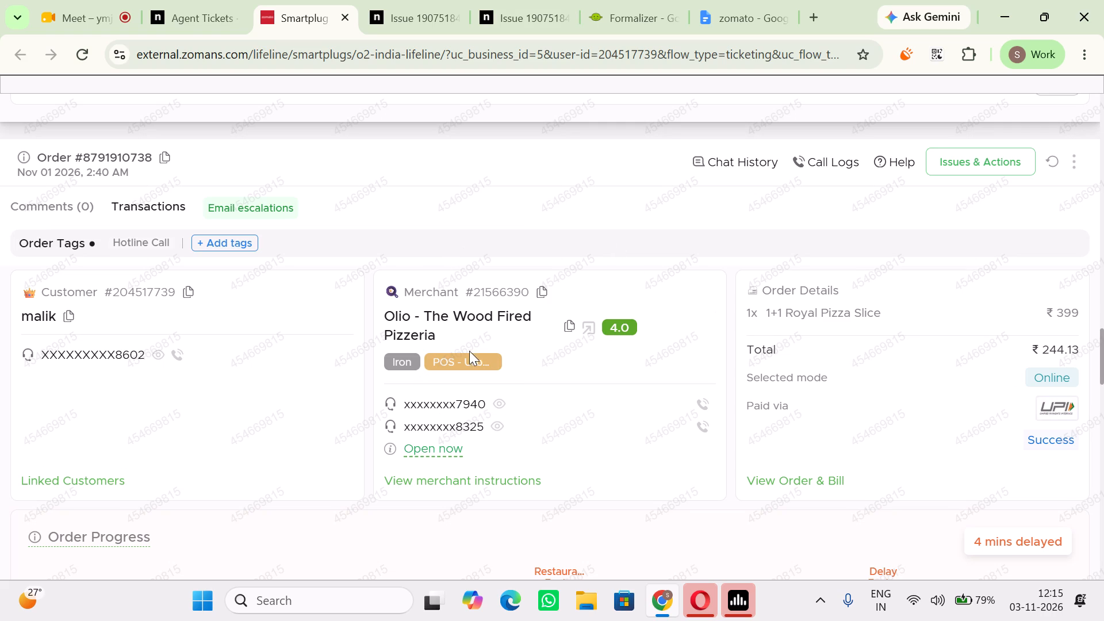
Return to the ticket's November 1 chat, re-read the wrong-pizza complaint, preview the customer's food photo, and close the preview.
left_click(429, 29)
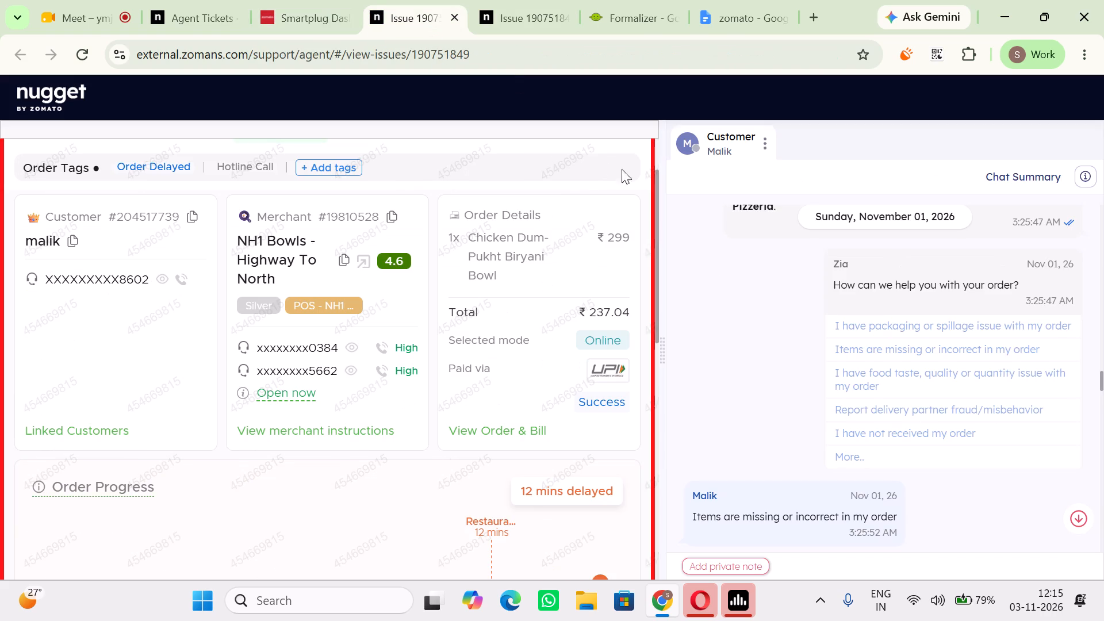
scroll(757, 394, "down", 4)
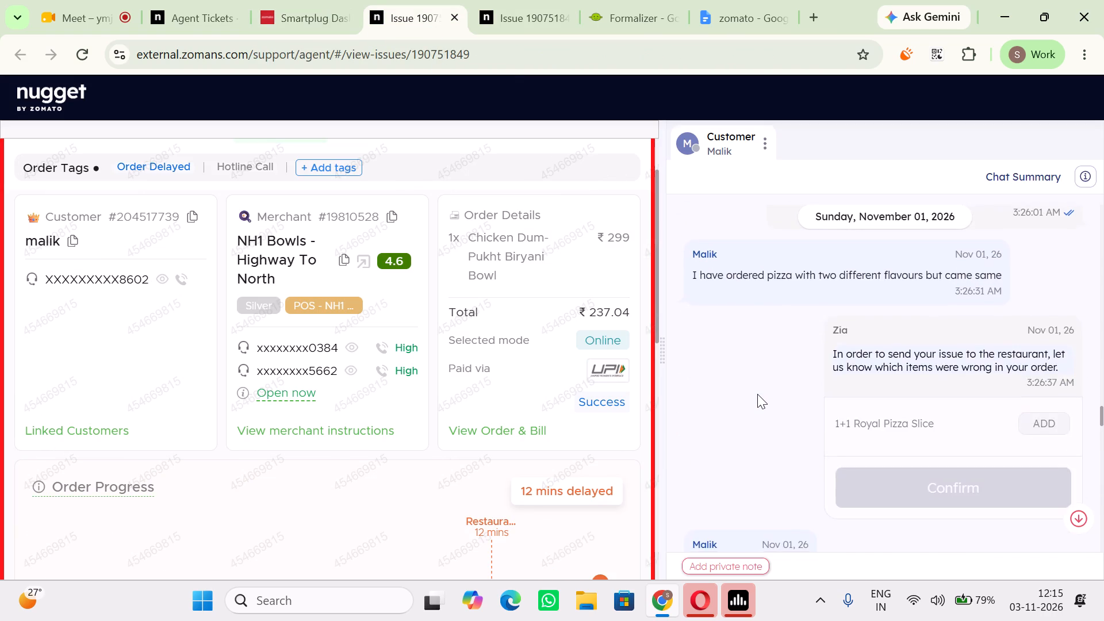
scroll(757, 394, "down", 2)
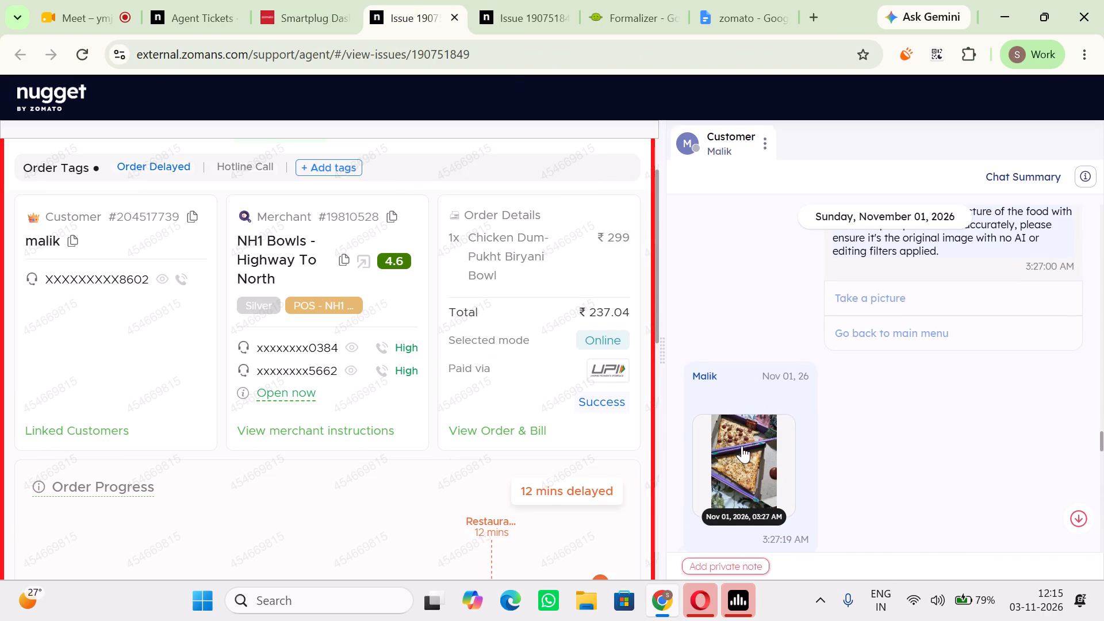
left_click(739, 448)
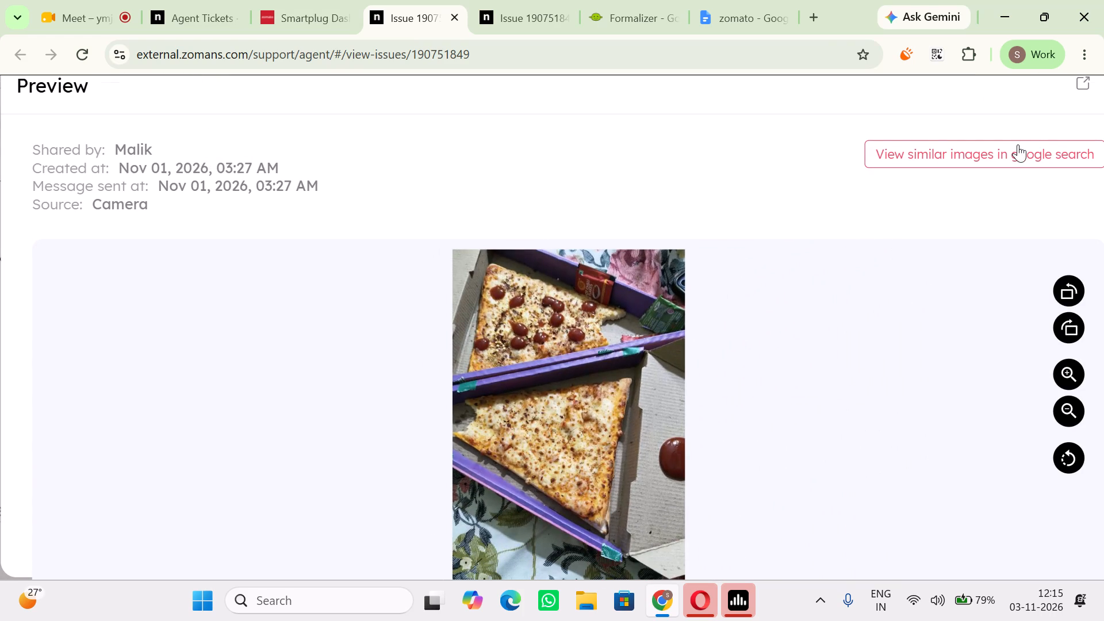
left_click(1008, 133)
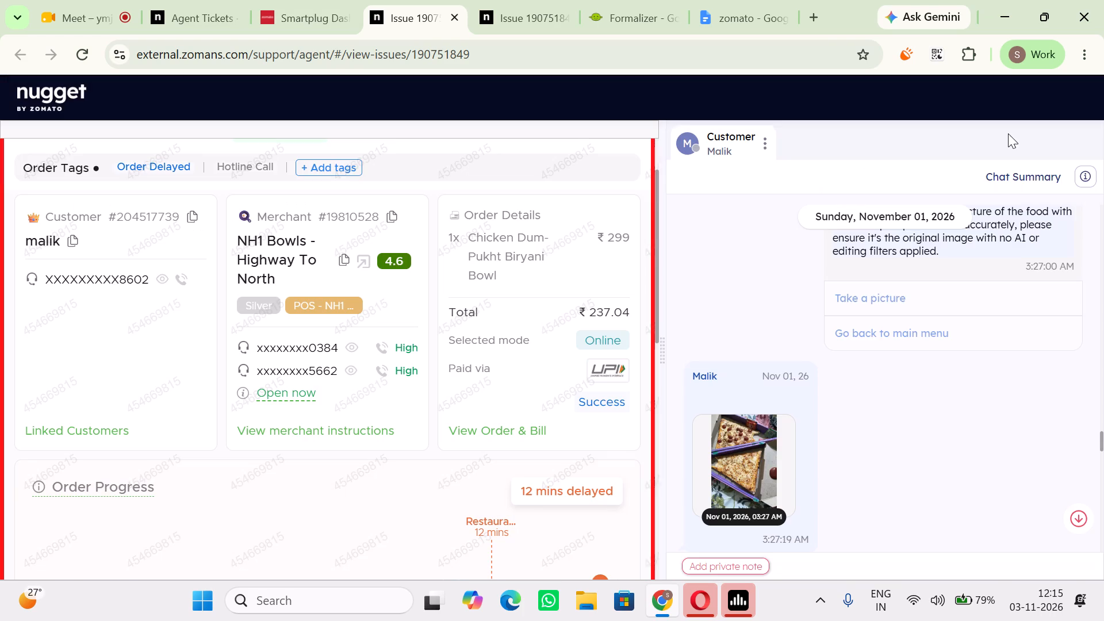
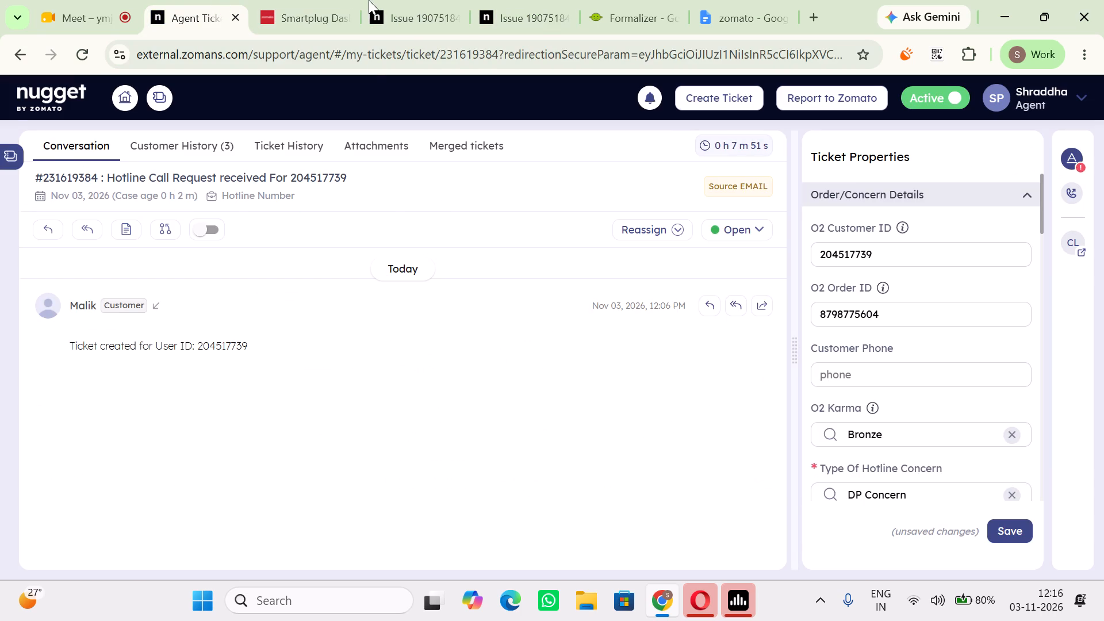
Switch to the Formalizer and trim the old note in its input box down to the opening "cx informed".
left_click(365, 0)
left_click(512, 0)
left_click(614, 0)
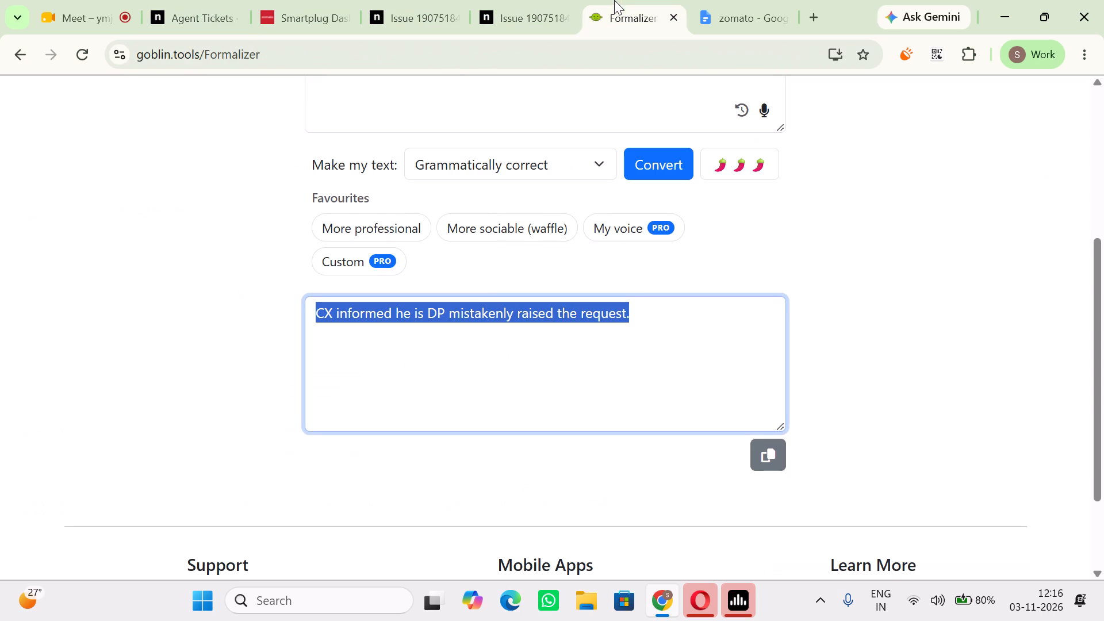
scroll(478, 299, "up", 4)
left_click(408, 299)
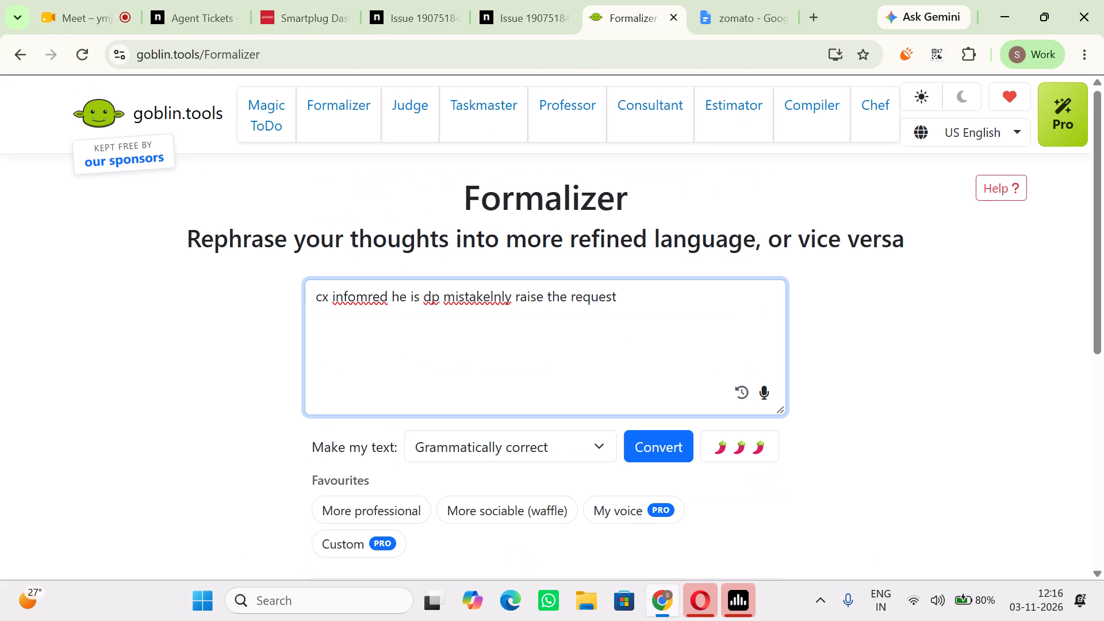
left_click_drag(410, 298, 697, 285)
key("bracketright")
key("BackSpace")
key("BackSpace")
key("BackSpace")
key("BackSpace")
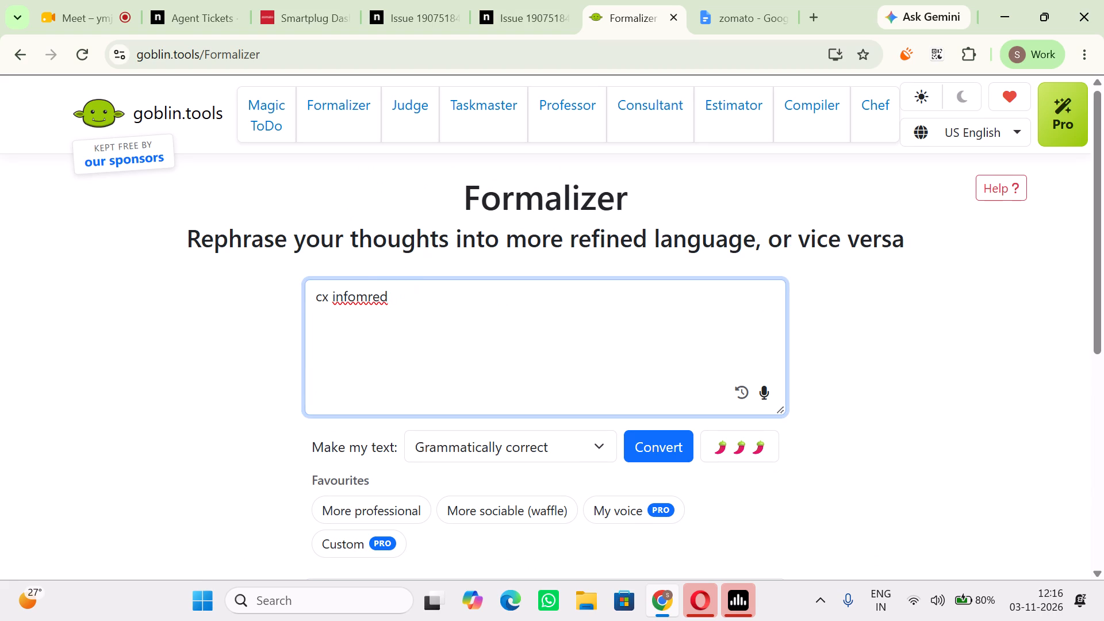
Continue the note: merchant is not sending cutlery to the cx; inform the cx will document the issue and will share the details with team.
key("t")
type("hat merchnat isnot sending cuteltr")
key("BackSpace")
key("BackSpace")
key("BackSpace")
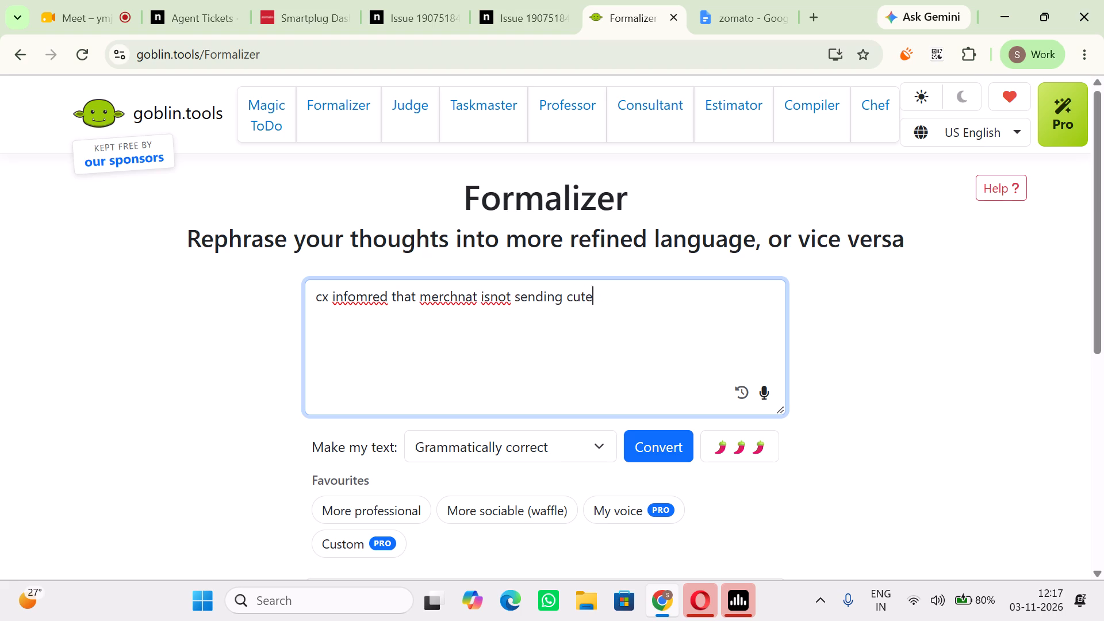
key("BackSpace")
type("lery to the cx inform the cx wil")
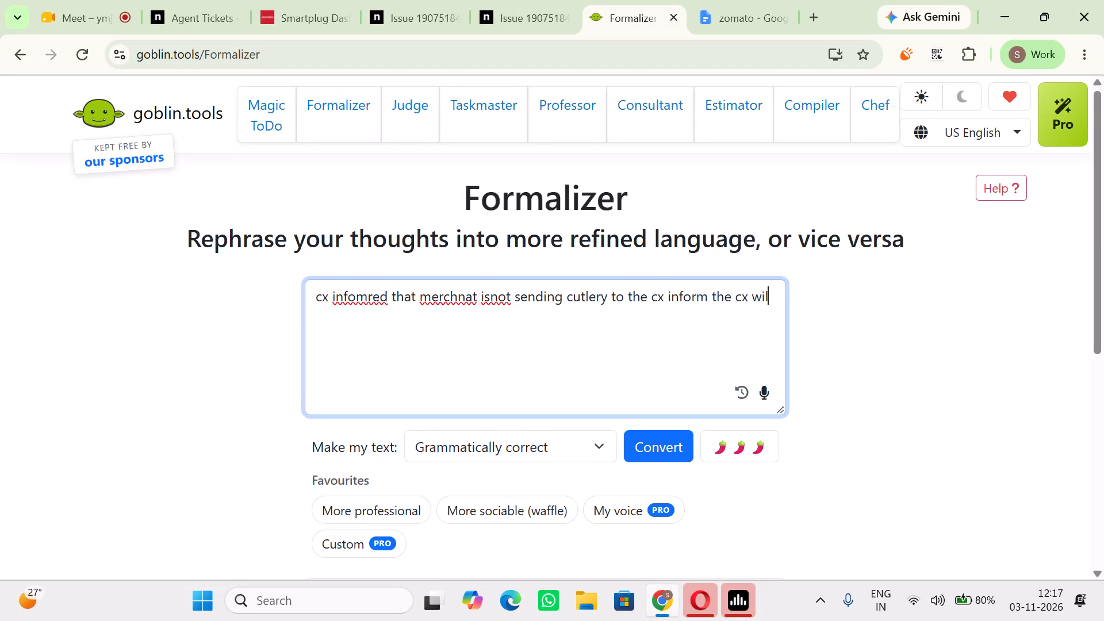
type("l dpumnt the")
key("space")
type("issue")
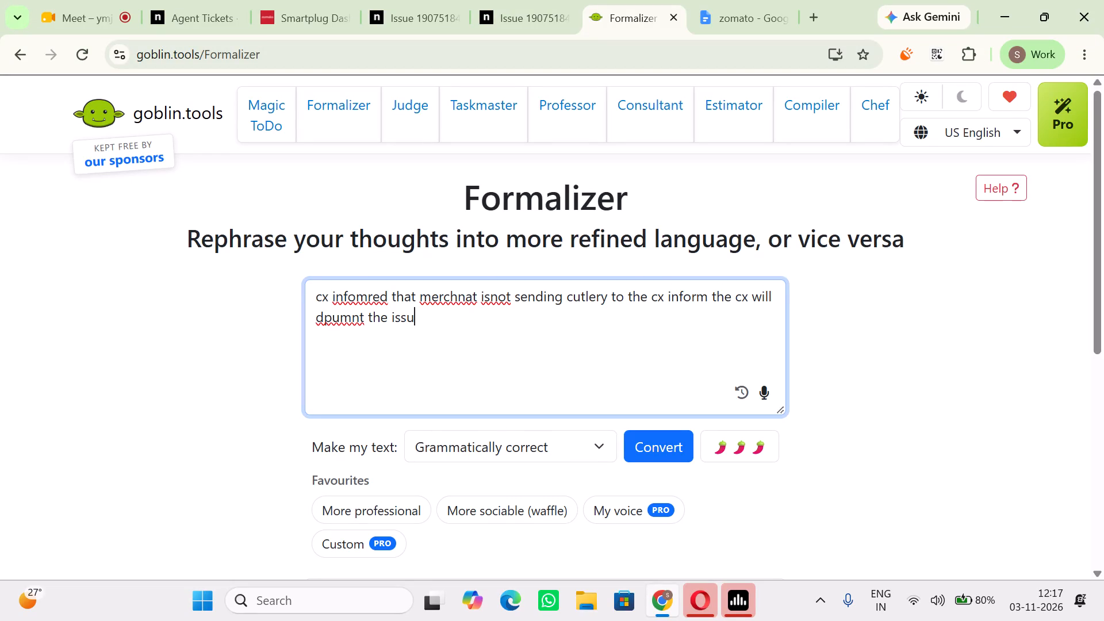
key("space")
type("and will")
key("space")
type("sahre the details with team")
Convert the cutlery note to grammatically correct wording and select the whole converted text.
left_click(685, 449)
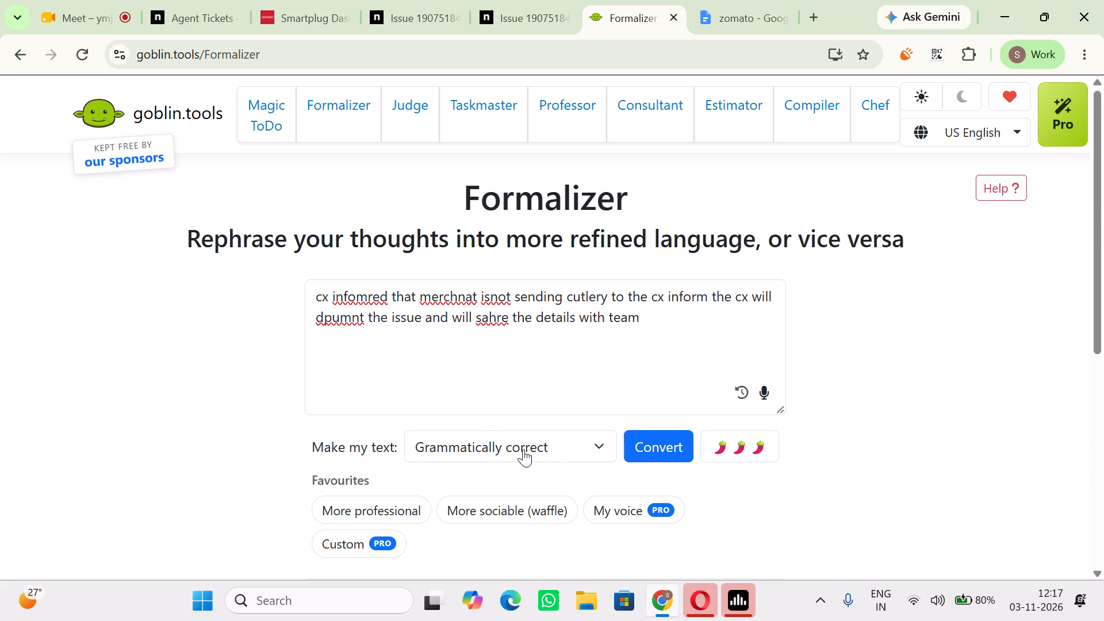
scroll(523, 449, "down", 2)
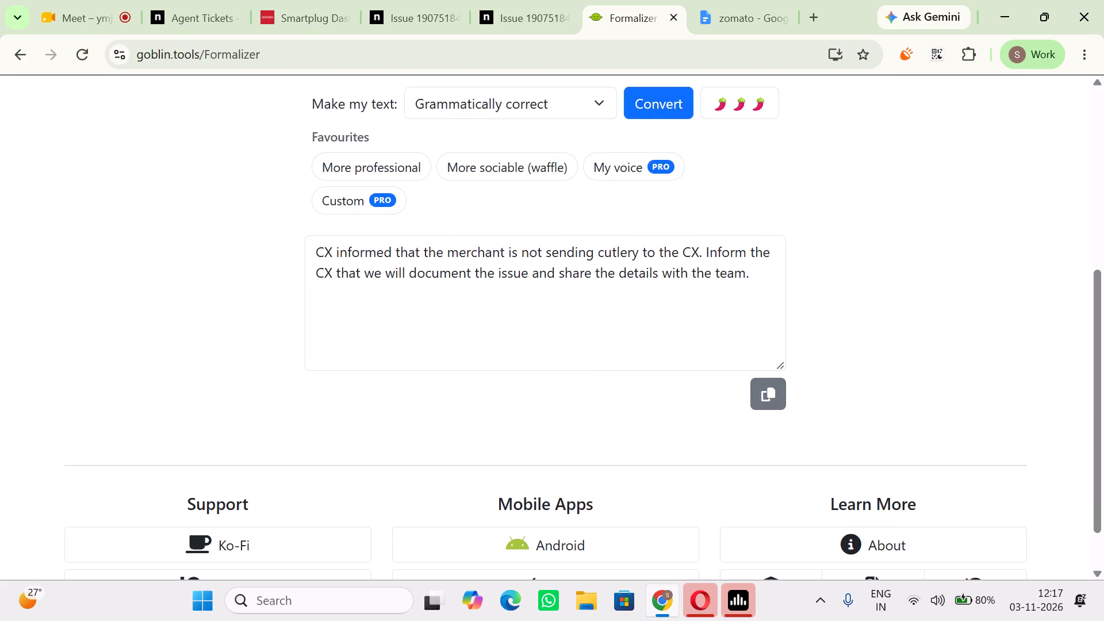
triple_click(427, 278)
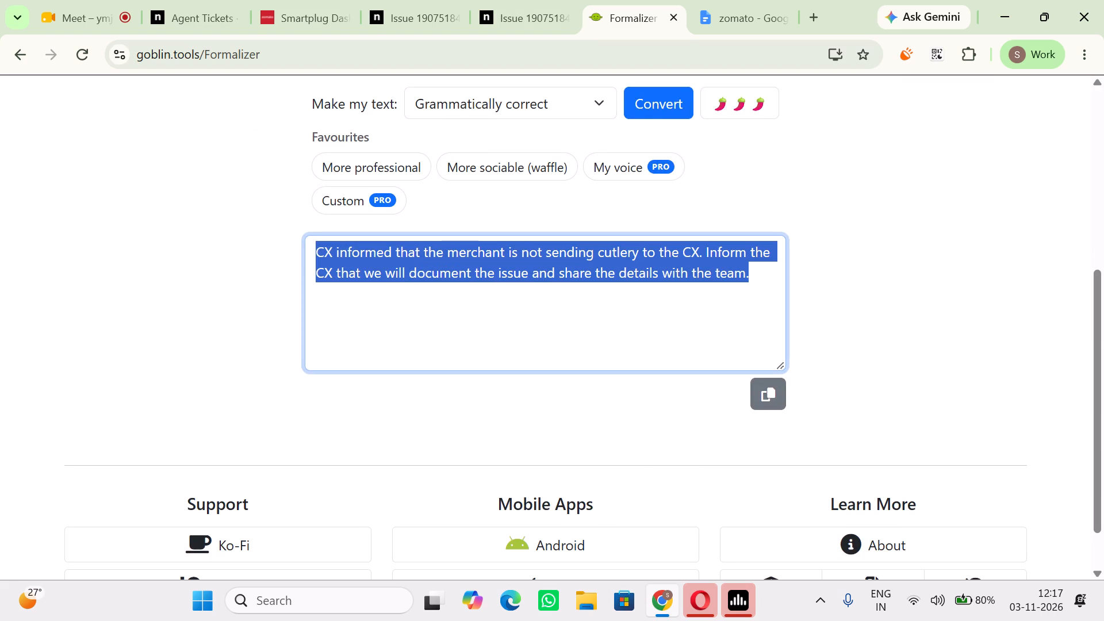
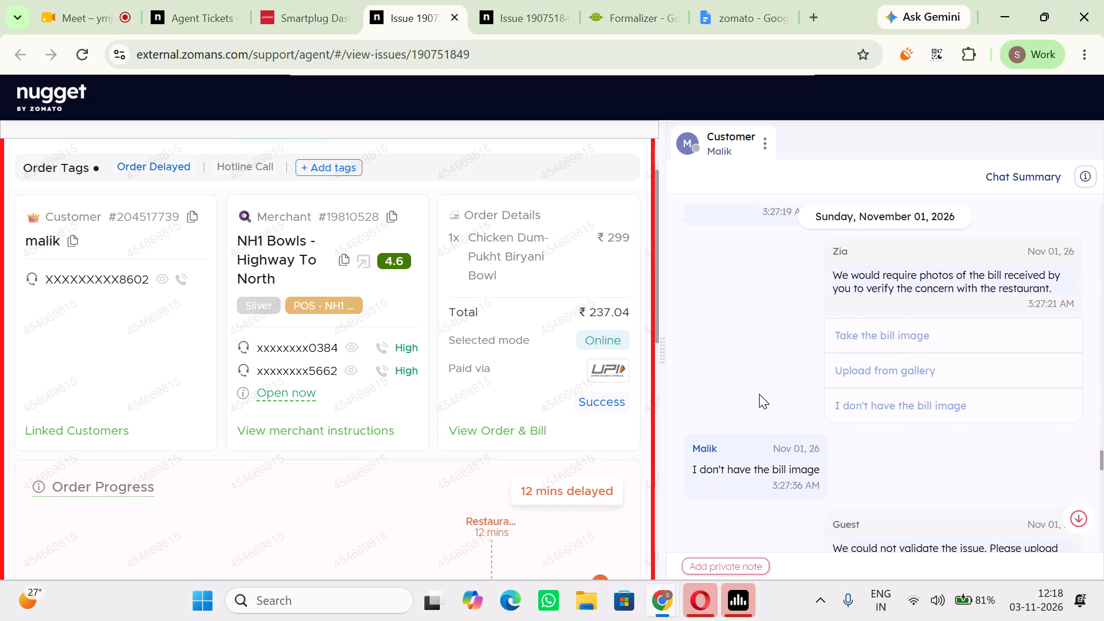
Review the customer's chat and the NH1 Bowls order's details, progress and delivery information on the issue page.
scroll(759, 394, "up", 1)
scroll(759, 394, "down", 1)
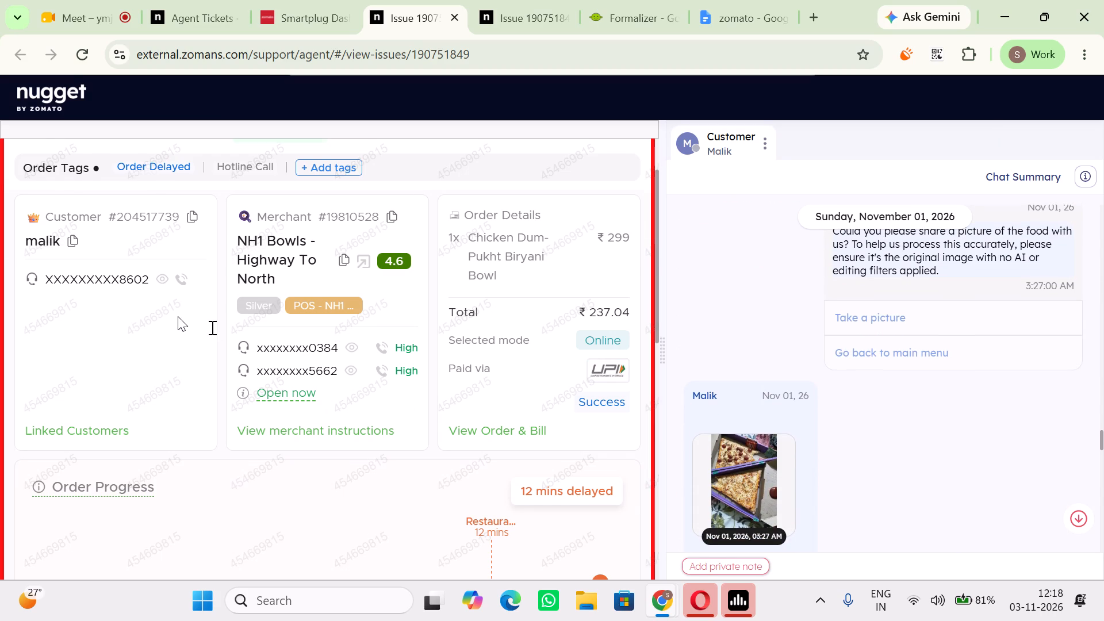
scroll(178, 316, "up", 1)
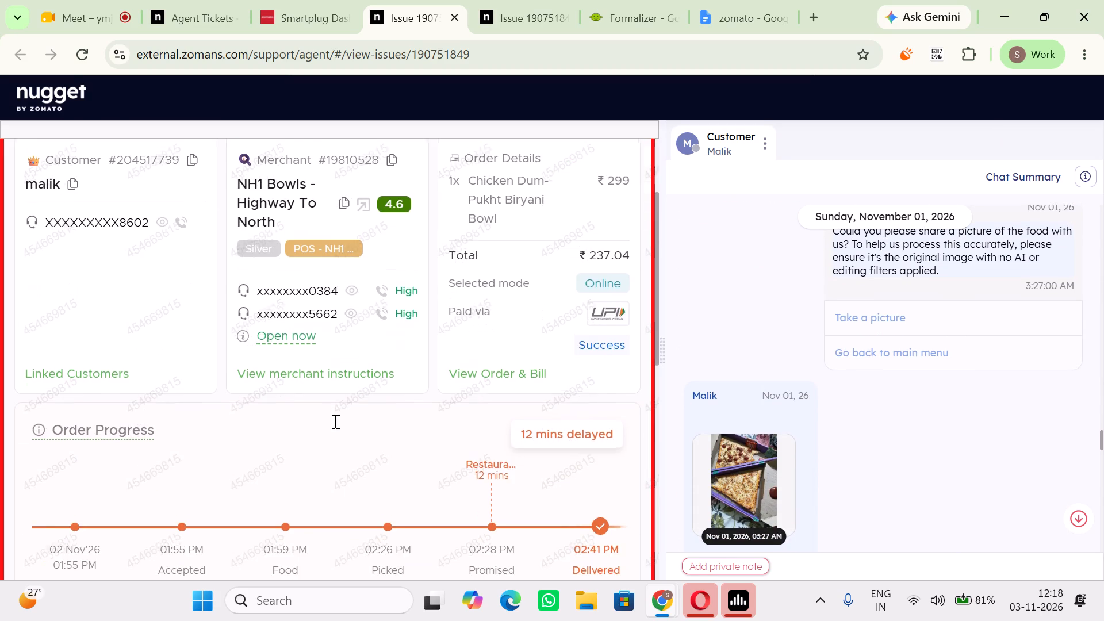
scroll(277, 380, "down", 1)
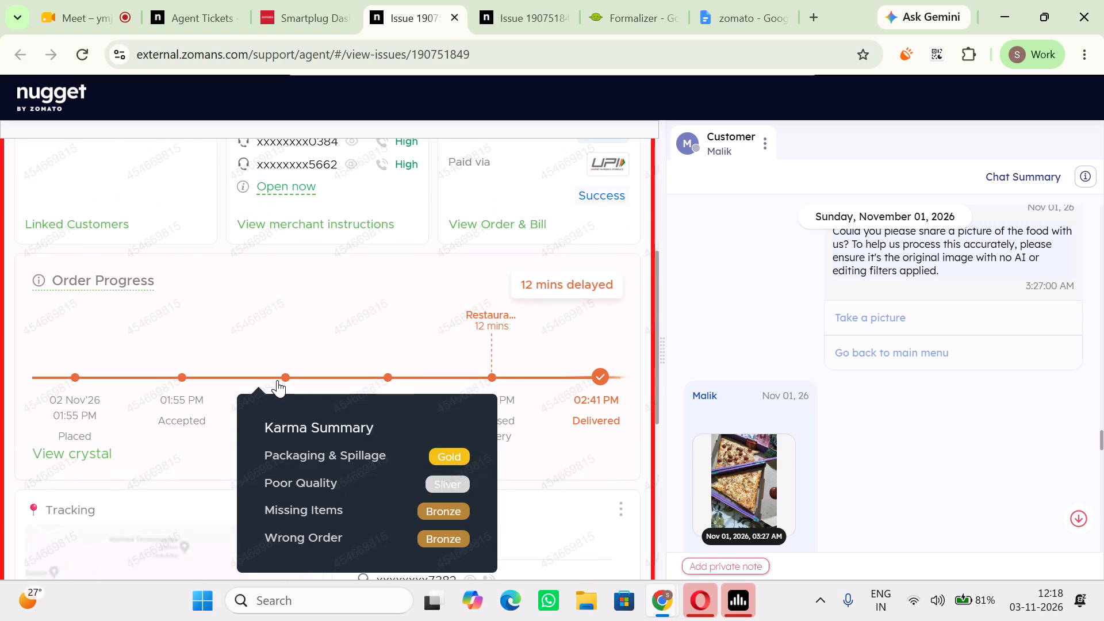
scroll(277, 380, "down", 1)
scroll(777, 521, "down", 1)
scroll(539, 345, "down", 2)
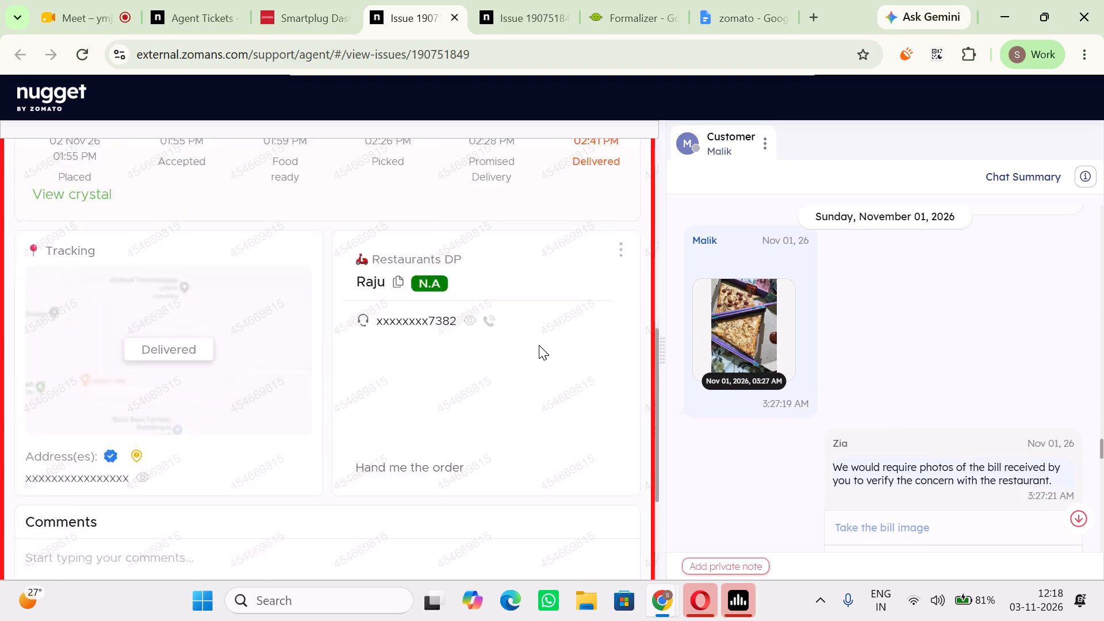
scroll(539, 345, "down", 5)
Switch to the Smartplug dashboard and check the merchant instructions for the Olio - The Wood Fired Pizzeria order.
left_click(304, 0)
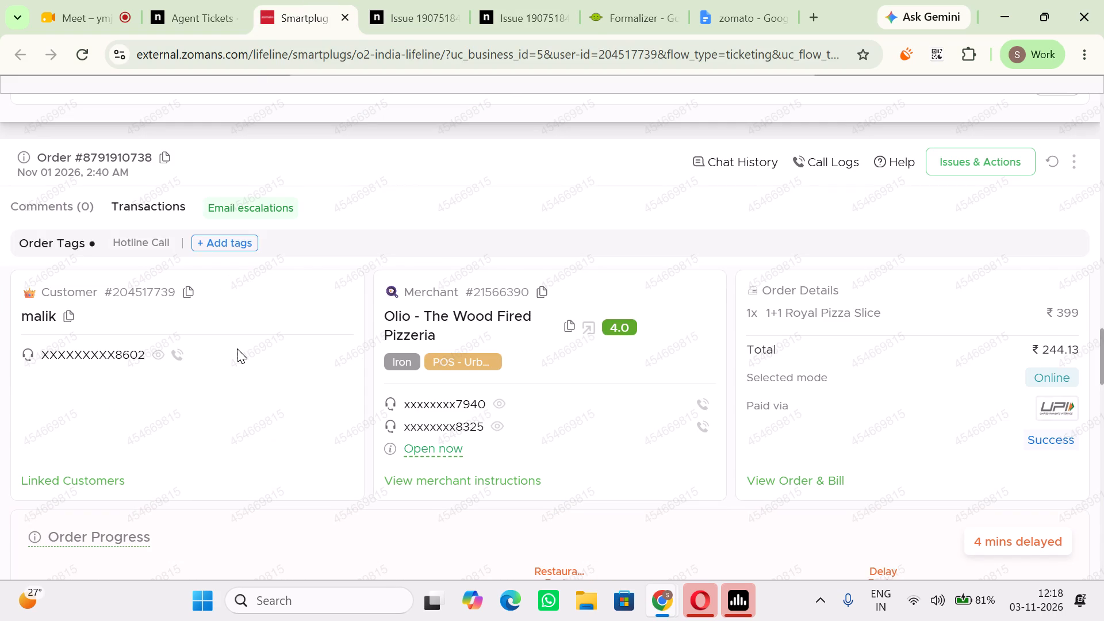
scroll(237, 348, "right", 1)
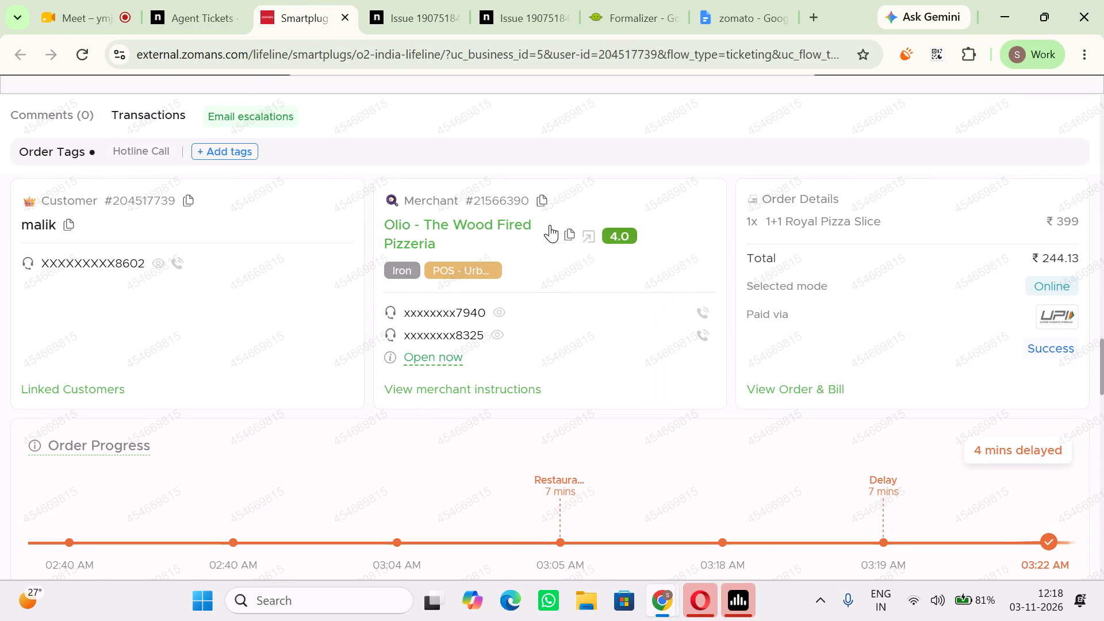
scroll(477, 241, "up", 1)
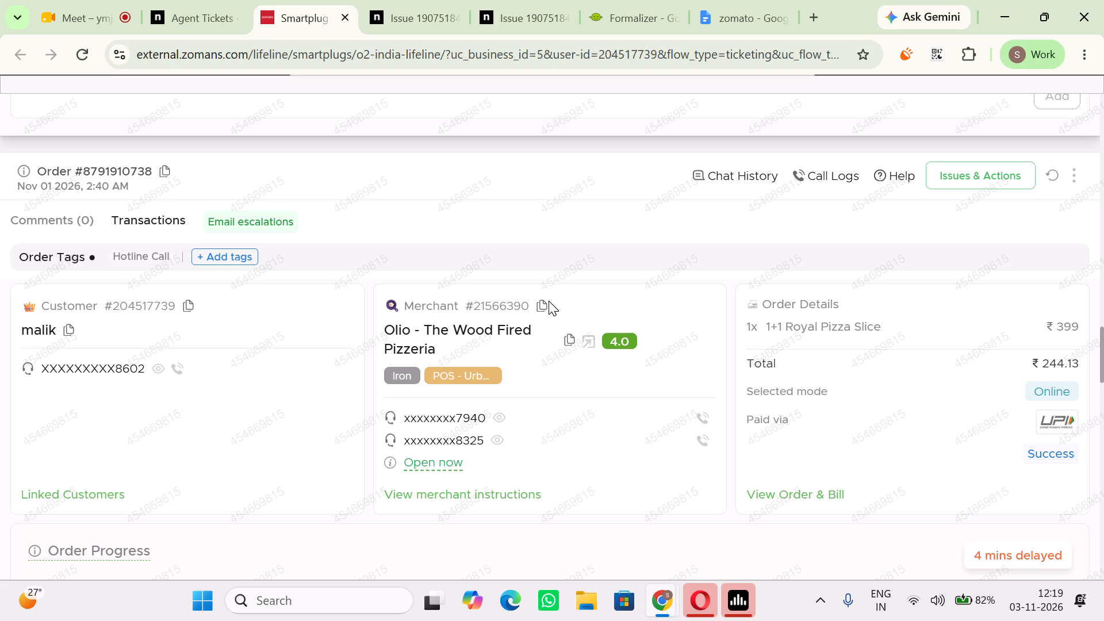
left_click(478, 497)
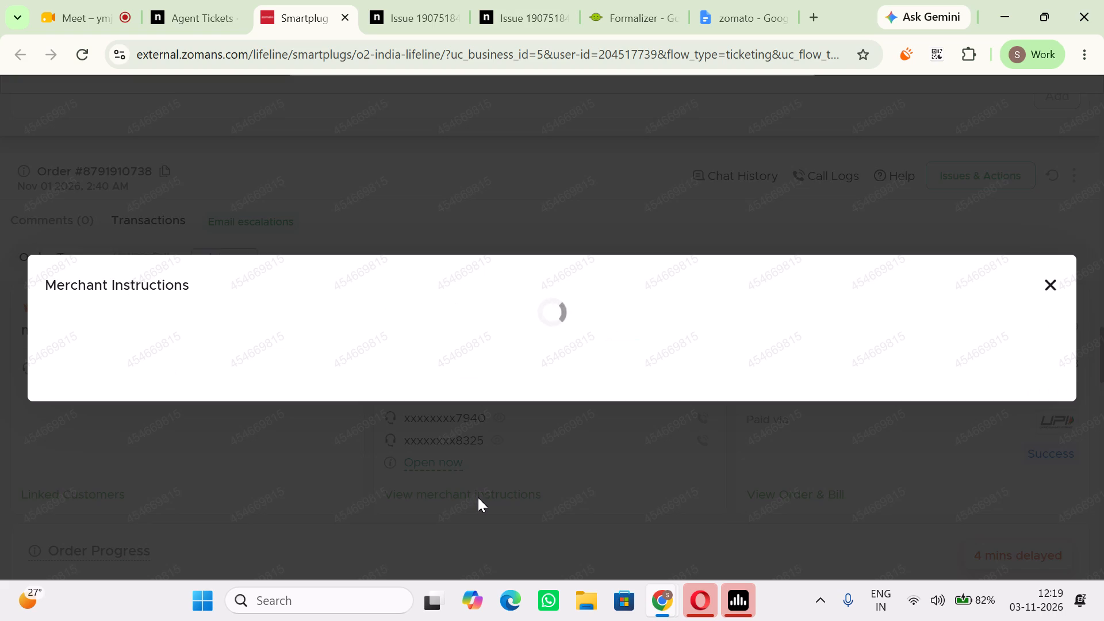
left_click(808, 376)
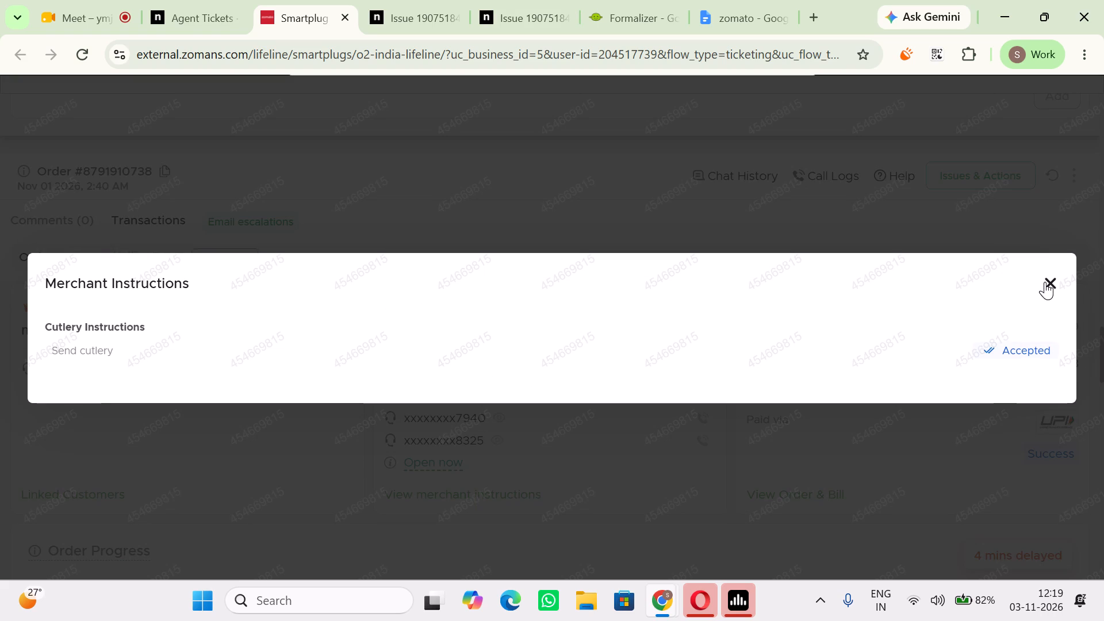
left_click(1045, 282)
scroll(714, 366, "down", 1)
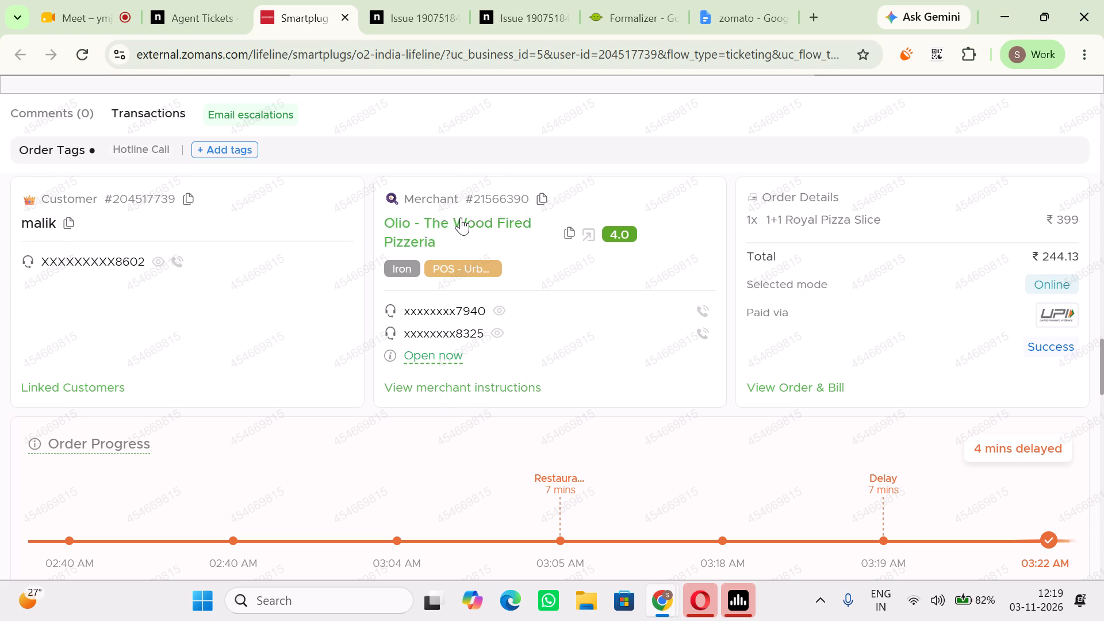
Cross-check the converted cutlery note in the Formalizer against the open hotline ticket and the pizzeria order in the Smartplug dashboard.
left_click(639, 11)
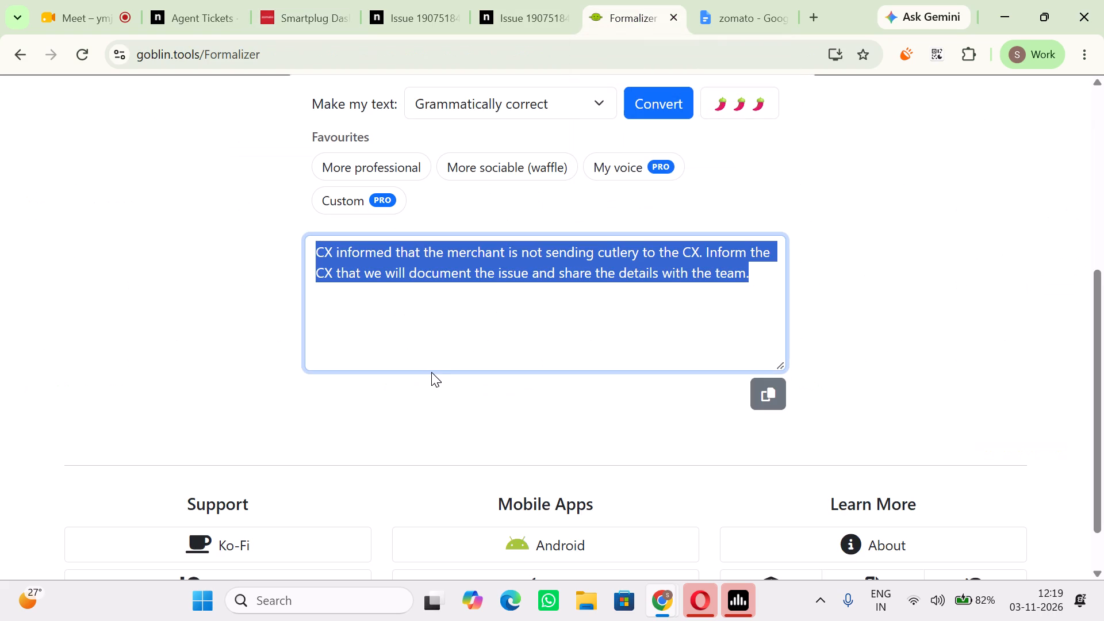
scroll(466, 315, "up", 2)
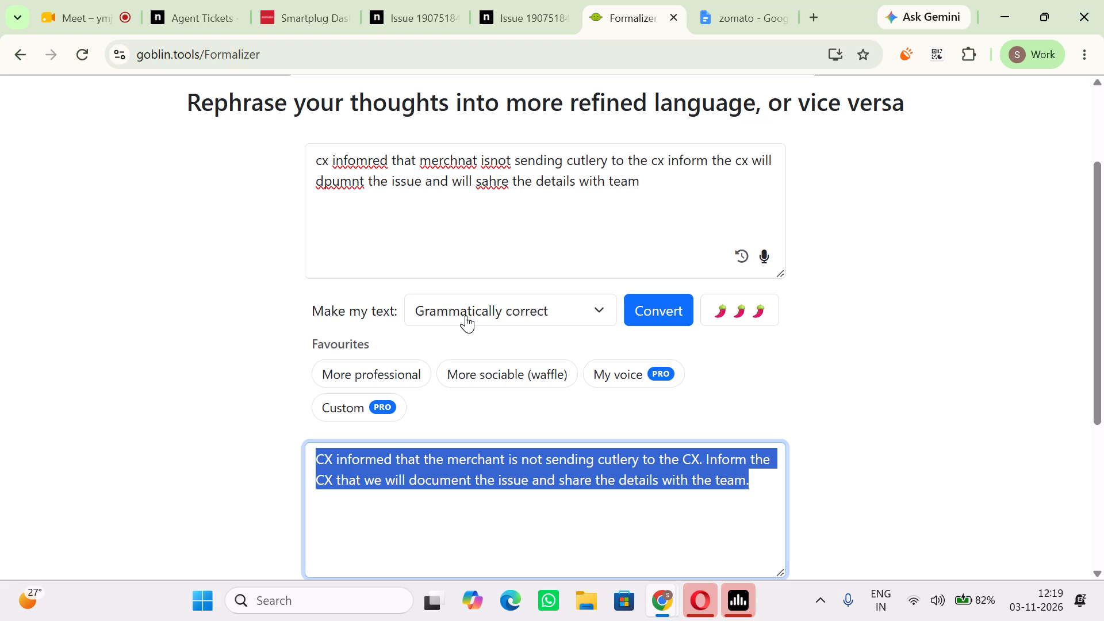
left_click(302, 0)
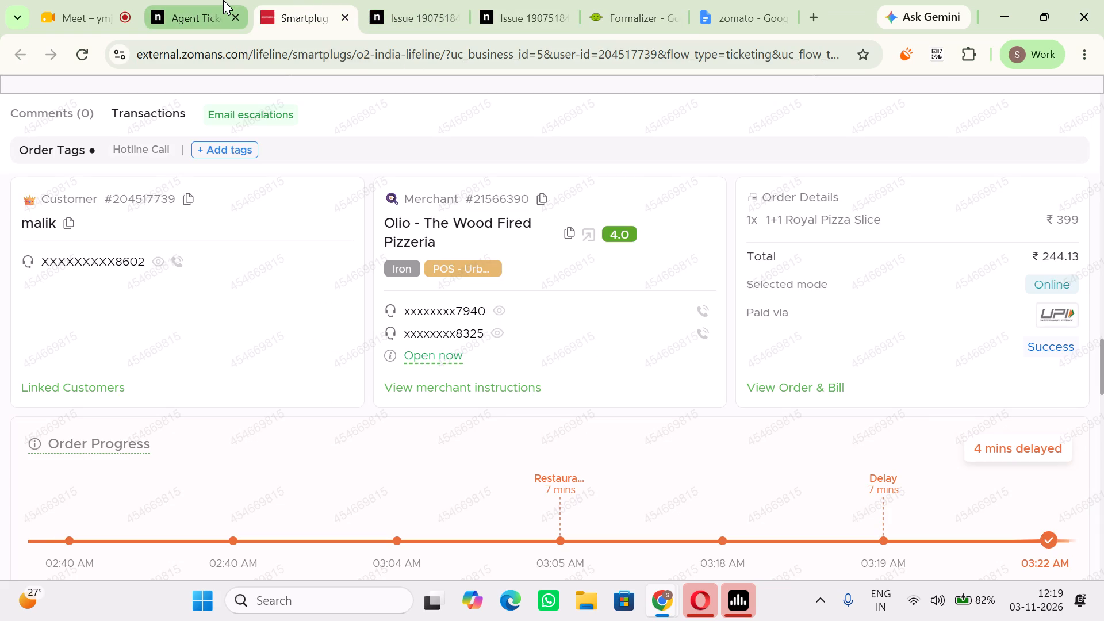
left_click(641, 0)
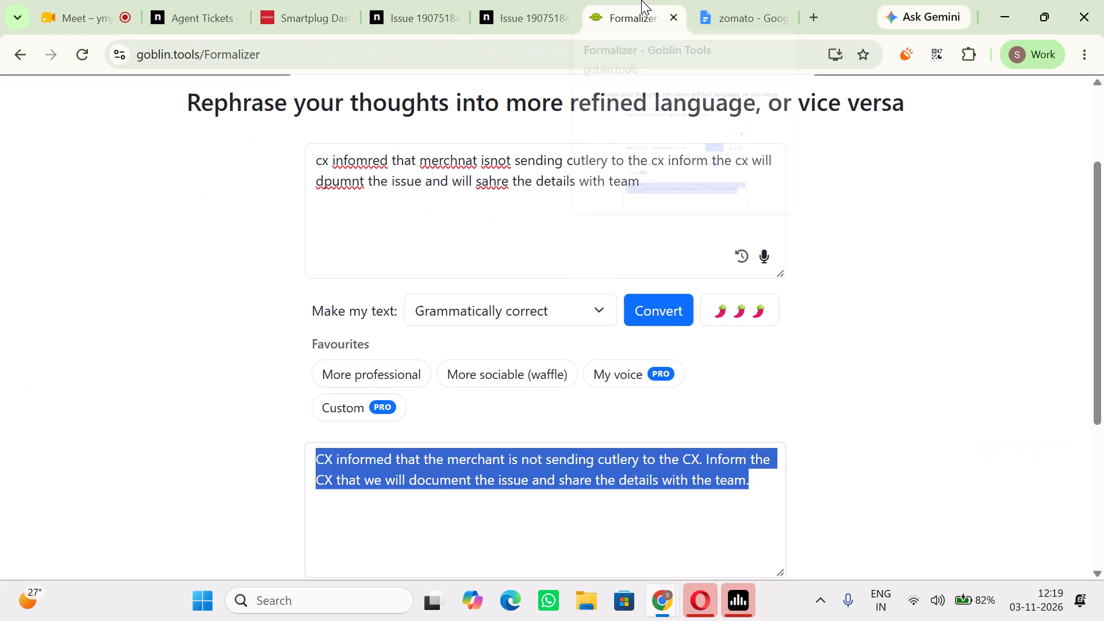
left_click(210, 0)
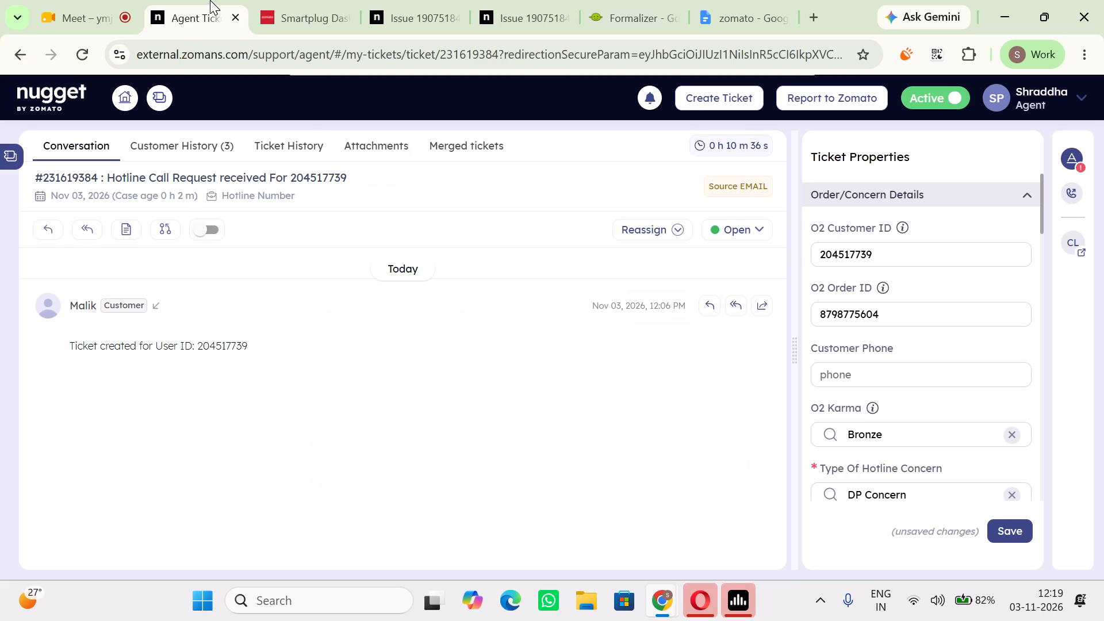
left_click(312, 0)
left_click(224, 0)
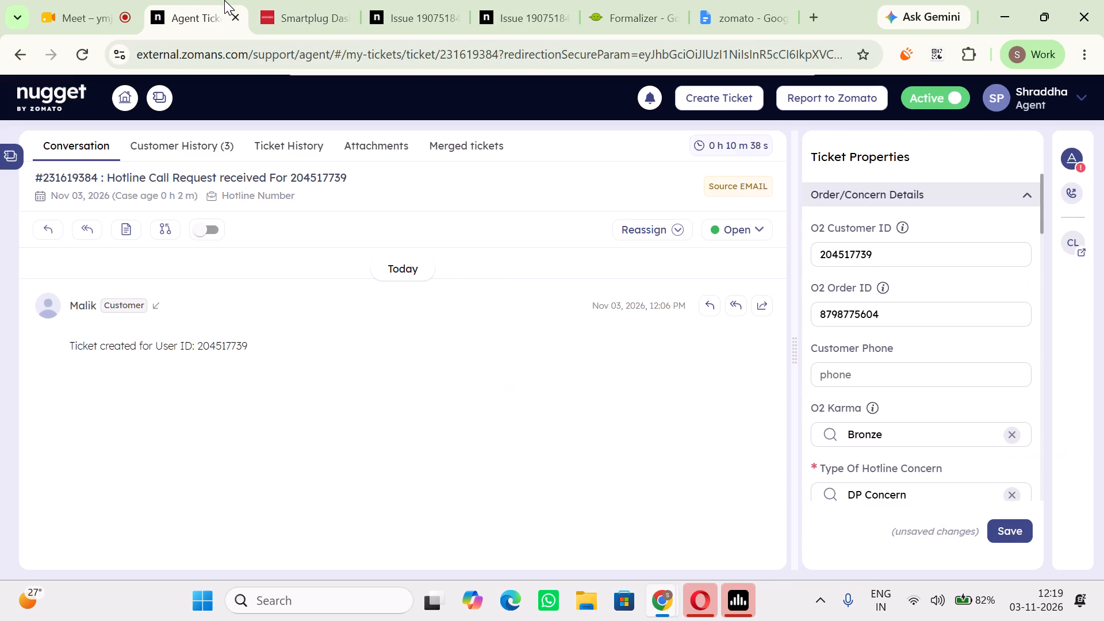
left_click(661, 4)
scroll(500, 285, "up", 1)
scroll(500, 285, "down", 1)
left_click(340, 0)
left_click(210, 0)
left_click(315, 0)
scroll(393, 316, "up", 1)
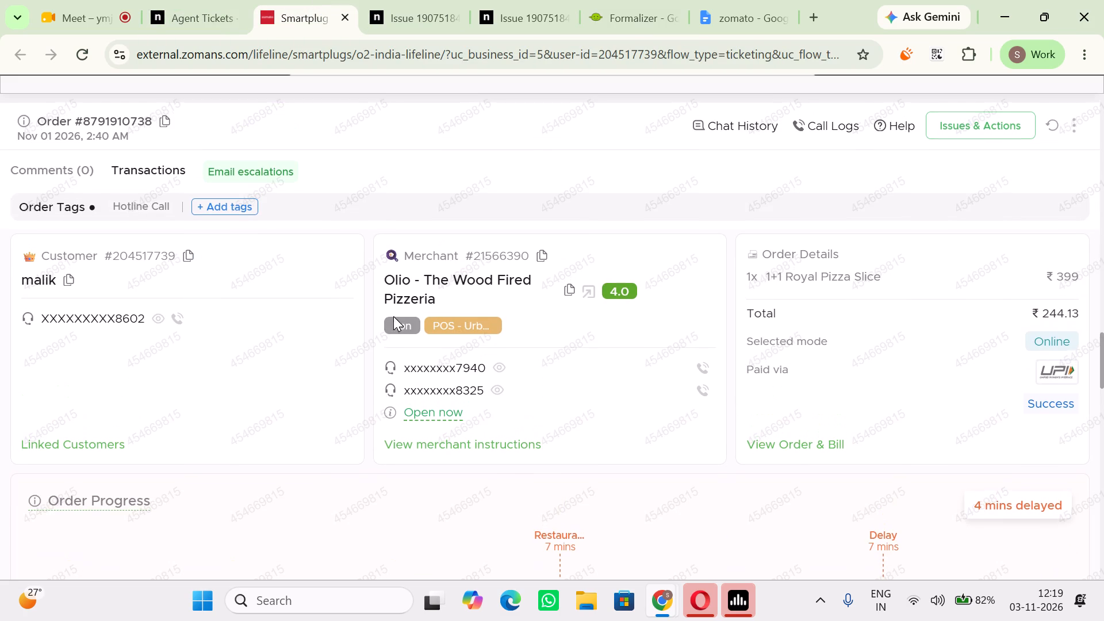
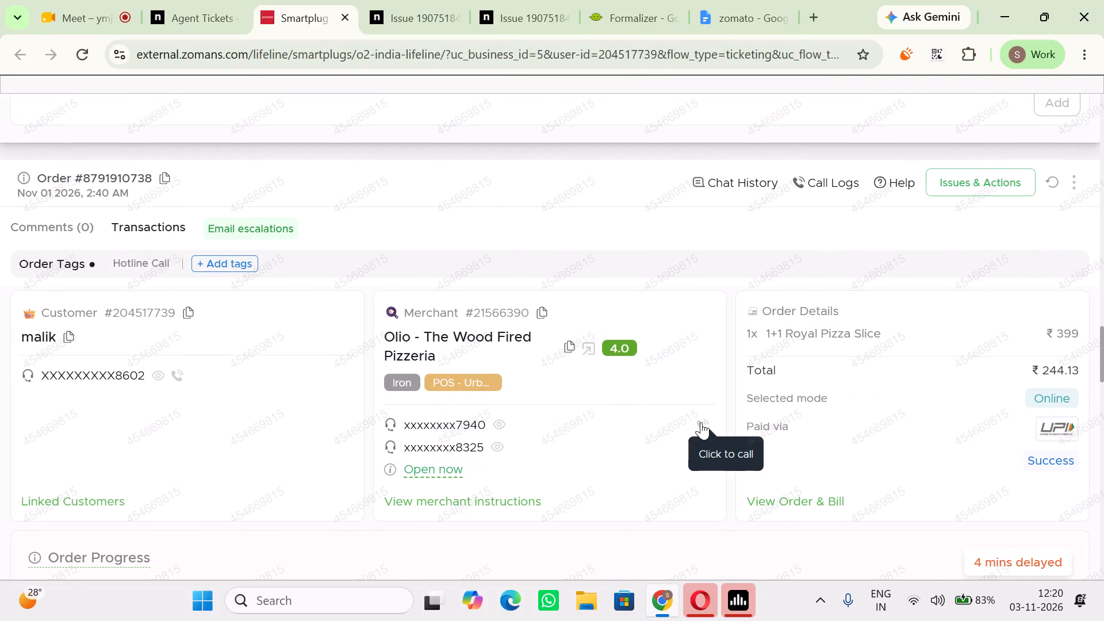
Place a callback call to the merchant Olio - The Wood Fired Pizzeria from the order's merchant card.
left_click(701, 422)
left_click(996, 411)
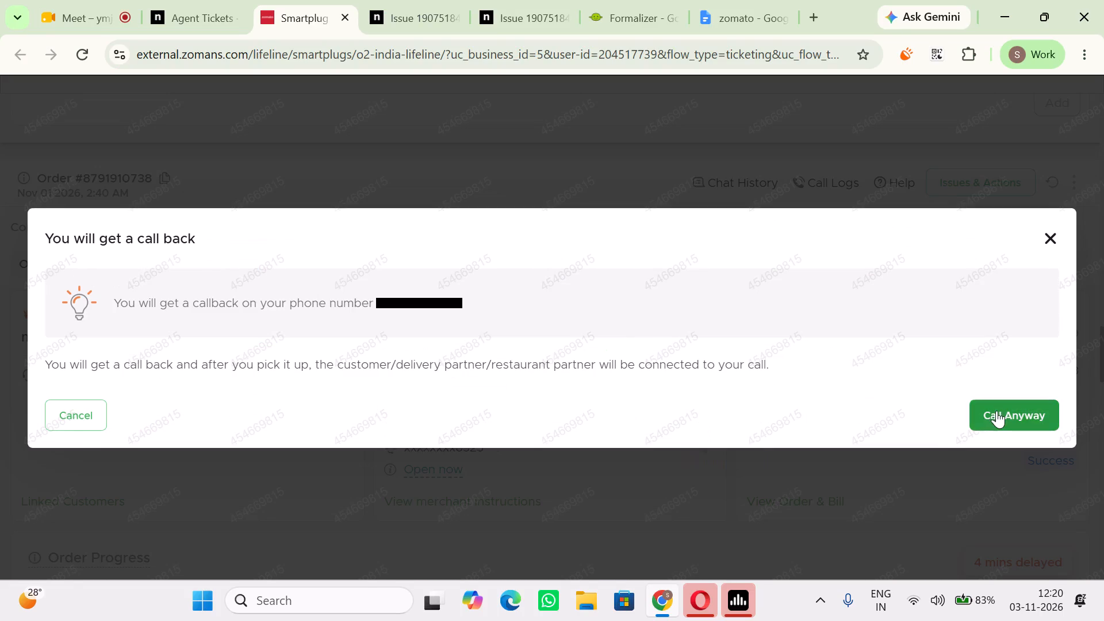
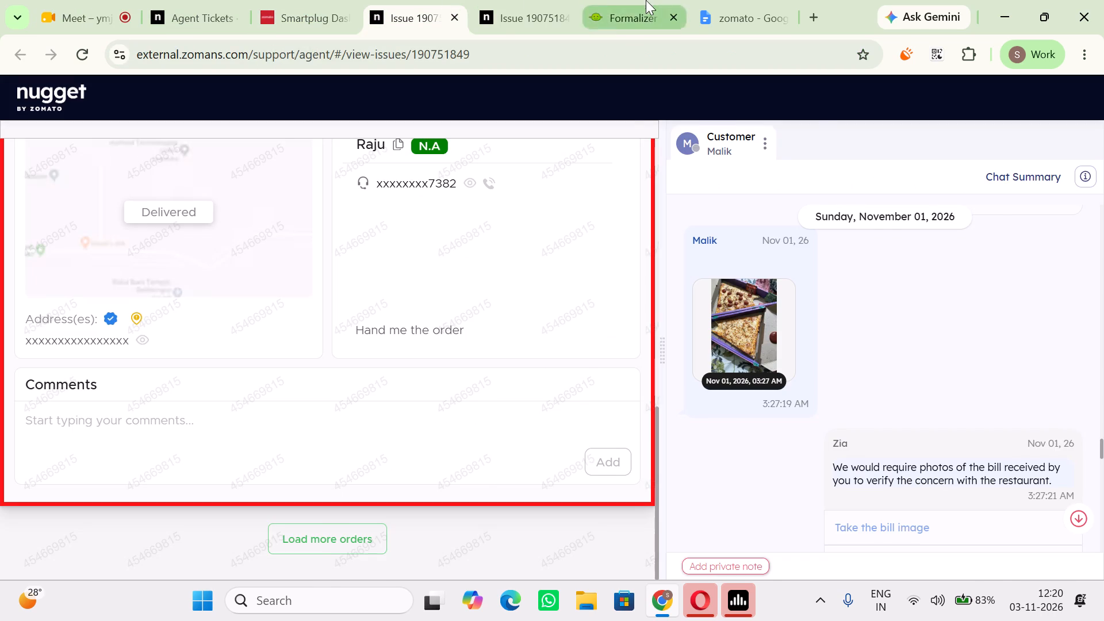
Return to the customer's order dashboard and place another callback call to Olio - The Wood Fired Pizzeria on its first listed number.
left_click(692, 0)
left_click(446, 0)
left_click(313, 0)
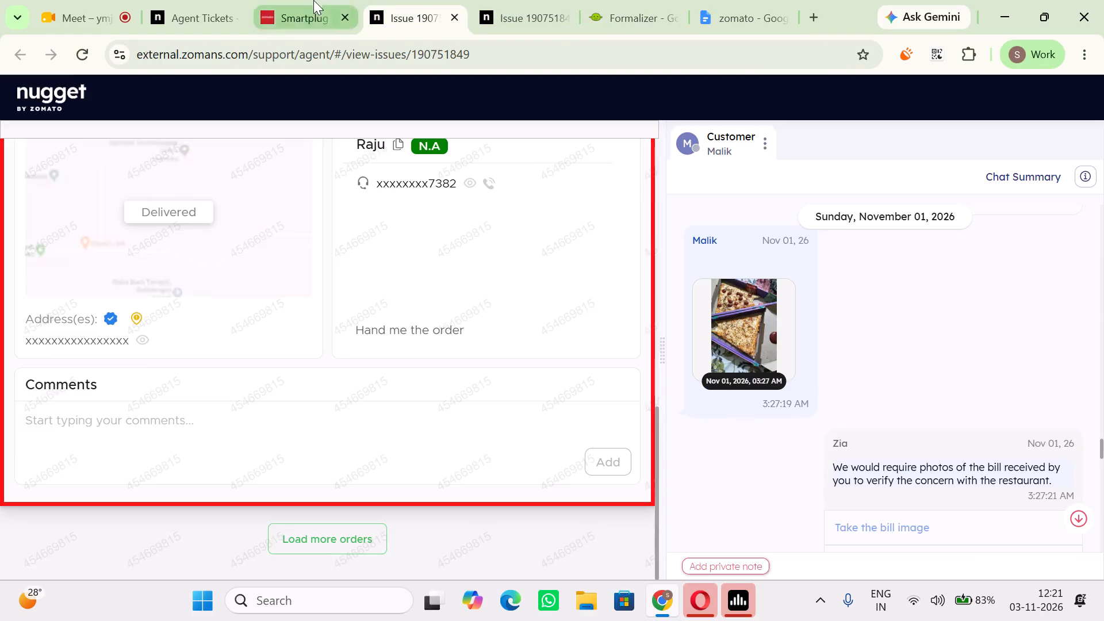
left_click(190, 0)
left_click(296, 0)
scroll(317, 70, "up", 1)
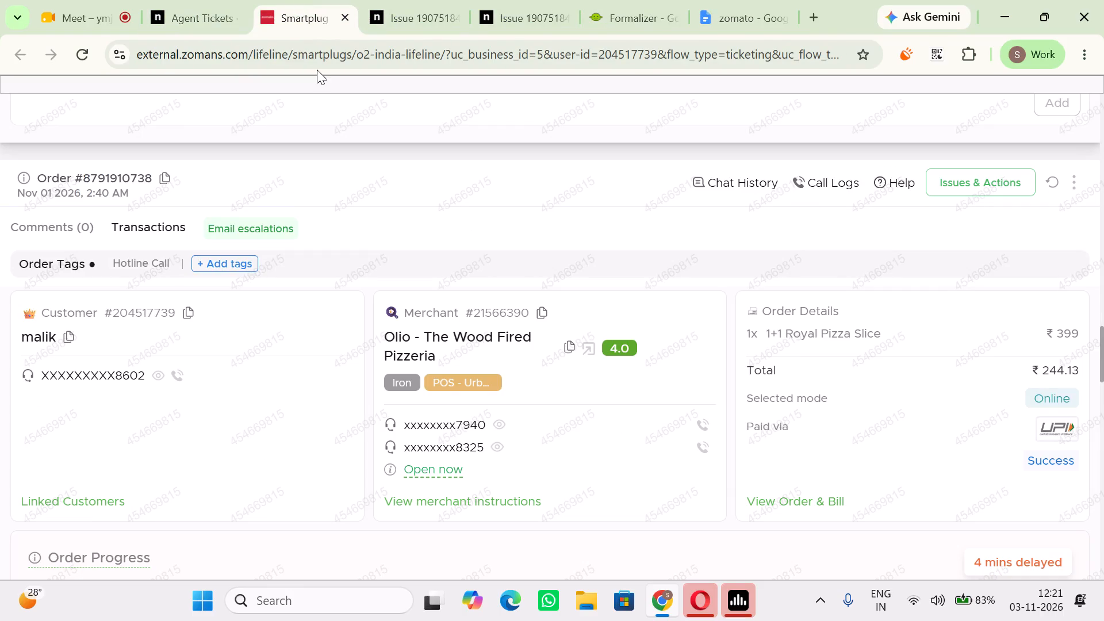
scroll(317, 70, "up", 1)
left_click(702, 421)
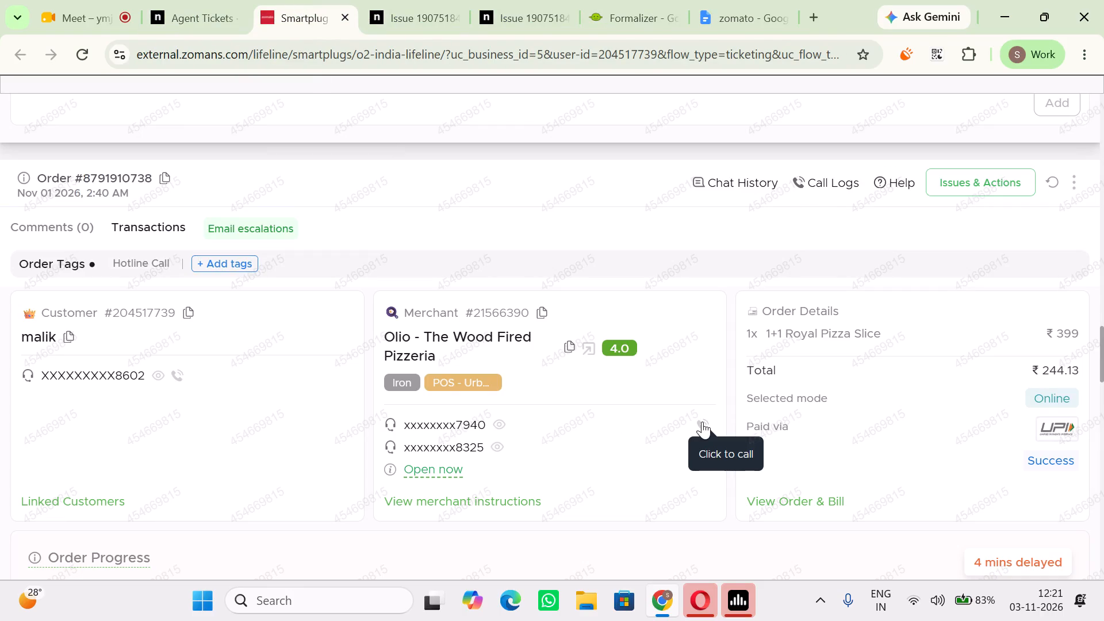
left_click(1007, 400)
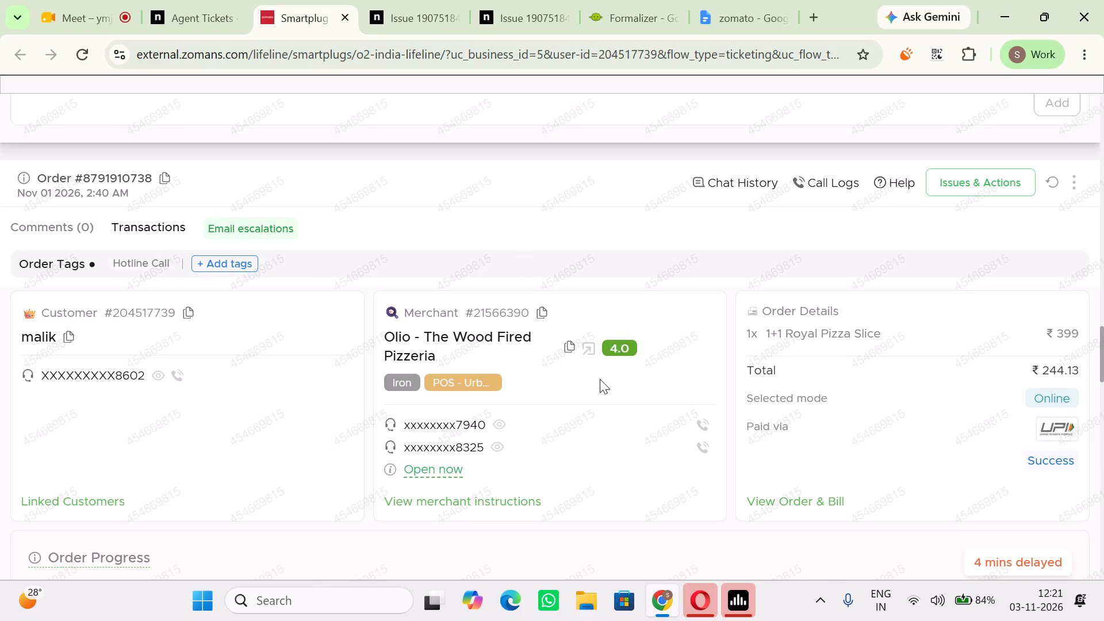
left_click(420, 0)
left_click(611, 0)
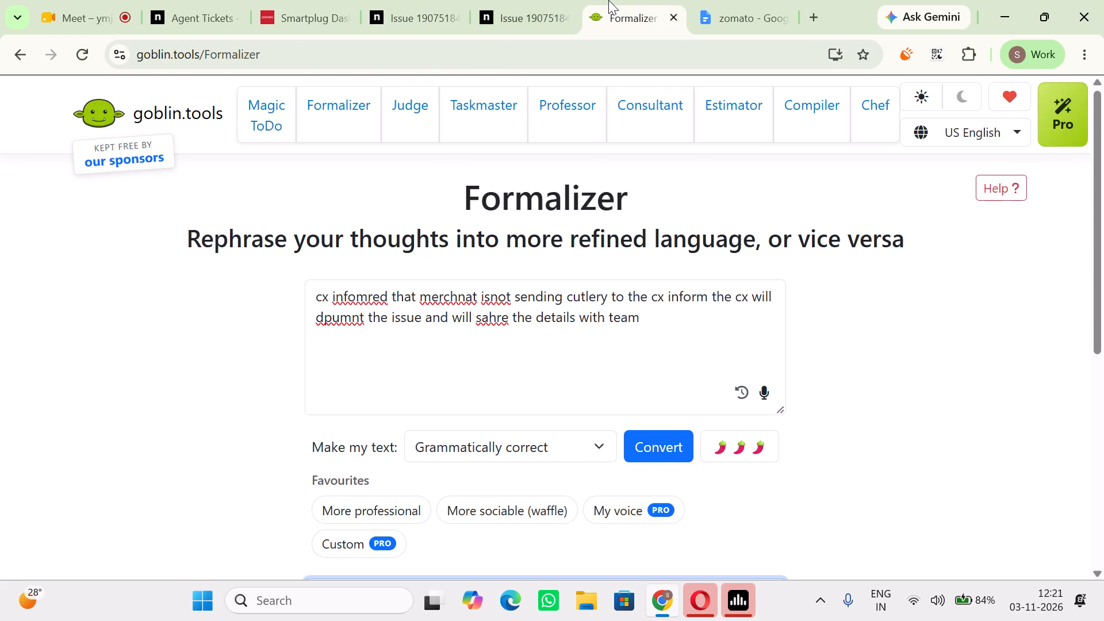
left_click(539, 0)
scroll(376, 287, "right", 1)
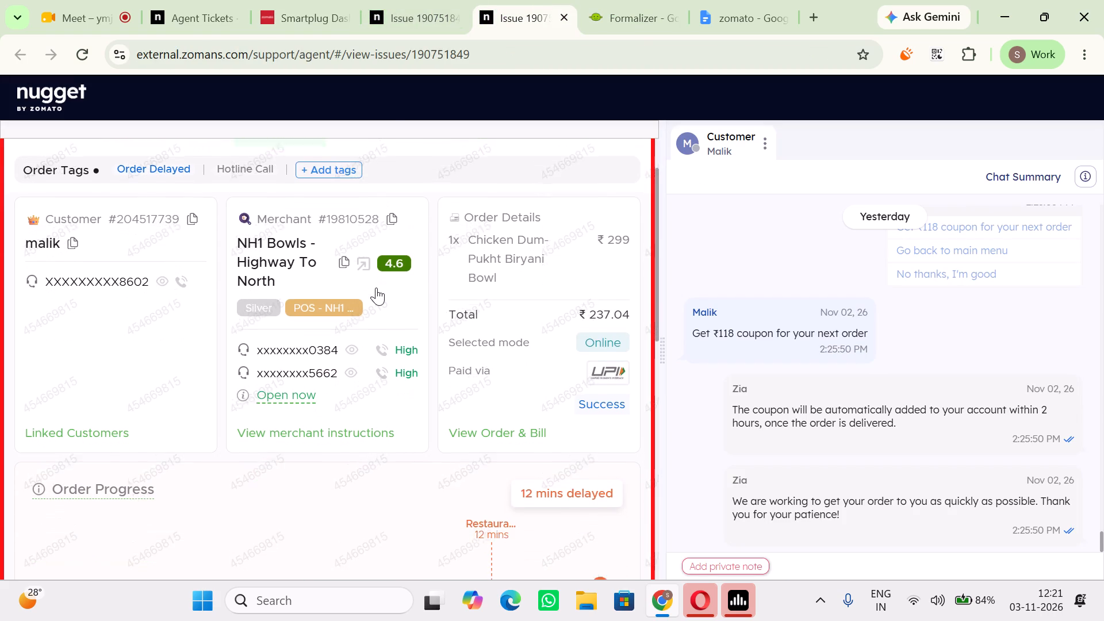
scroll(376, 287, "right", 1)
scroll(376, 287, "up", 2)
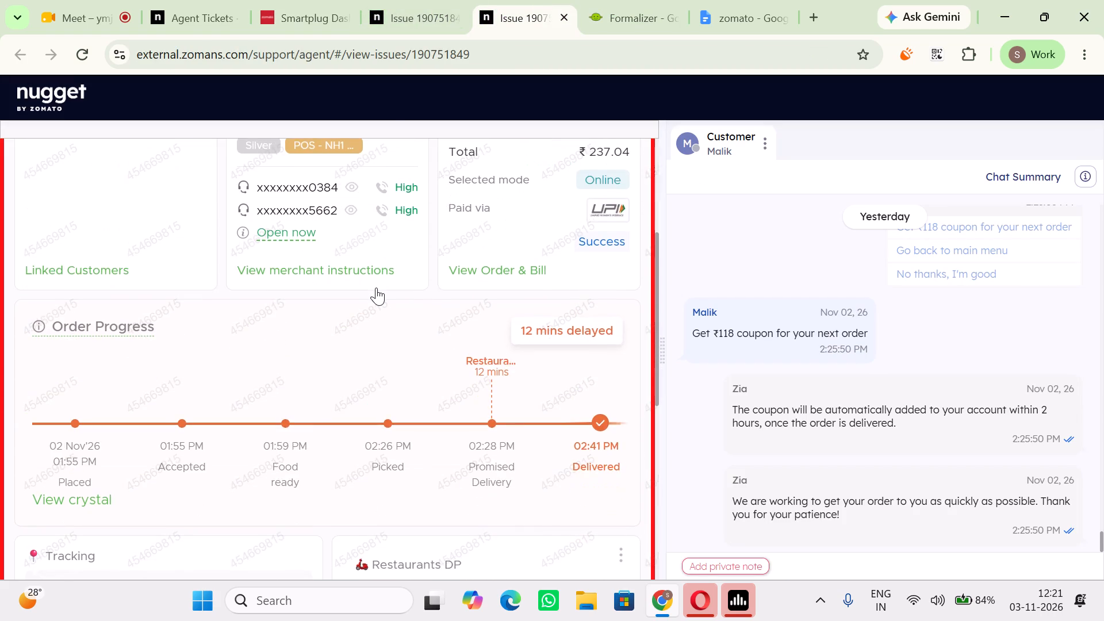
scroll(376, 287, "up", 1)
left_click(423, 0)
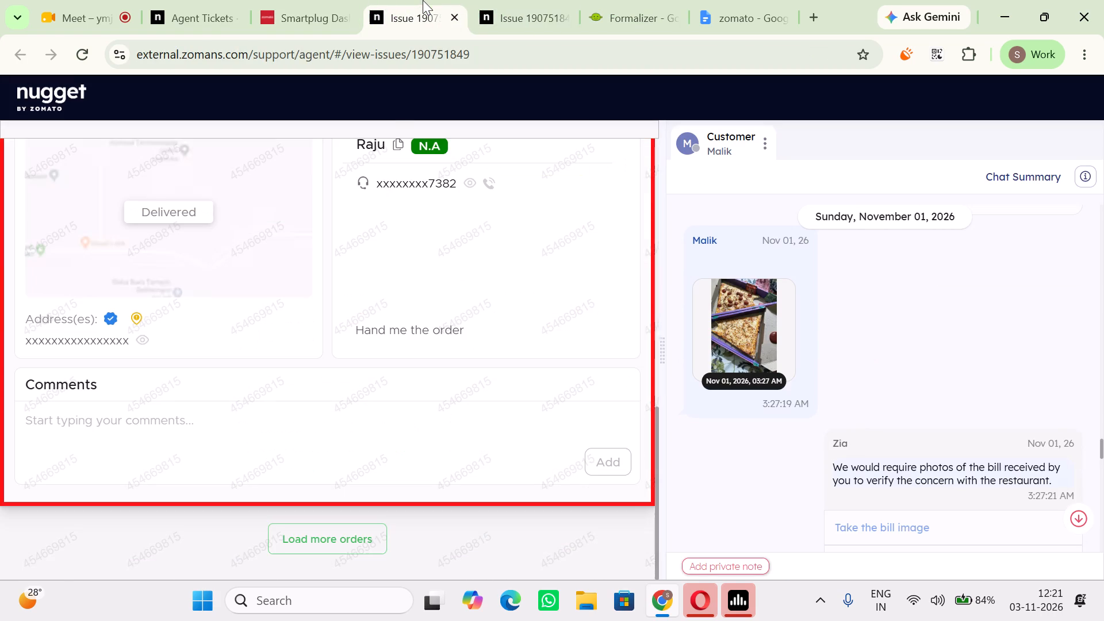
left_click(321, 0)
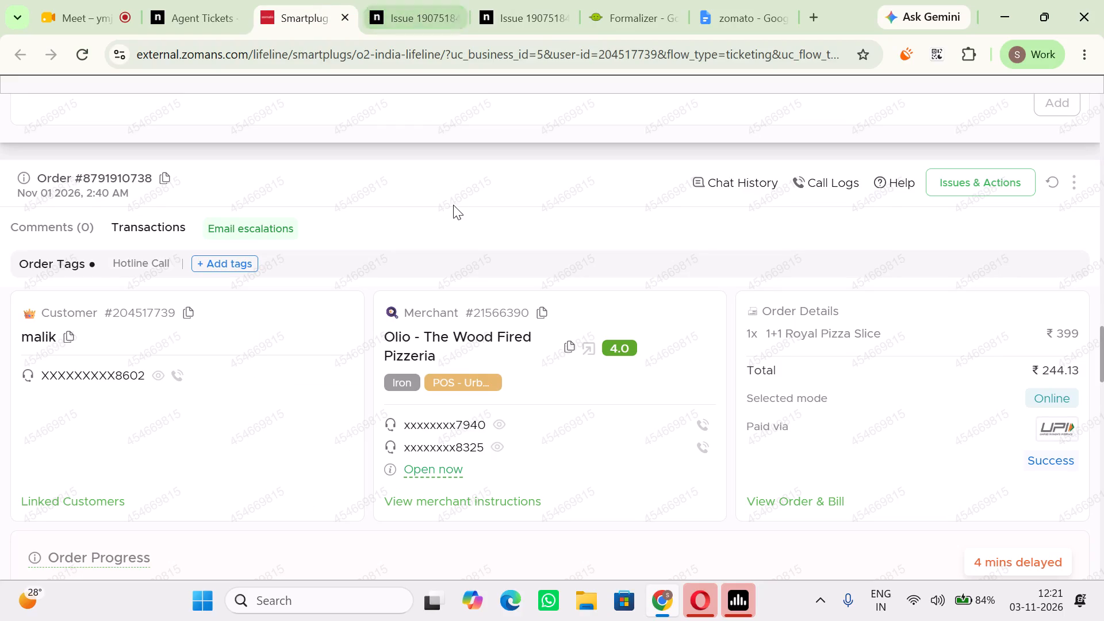
Check the call history of the Olio pizza order for the merchant call attempts and their status.
left_click(823, 186)
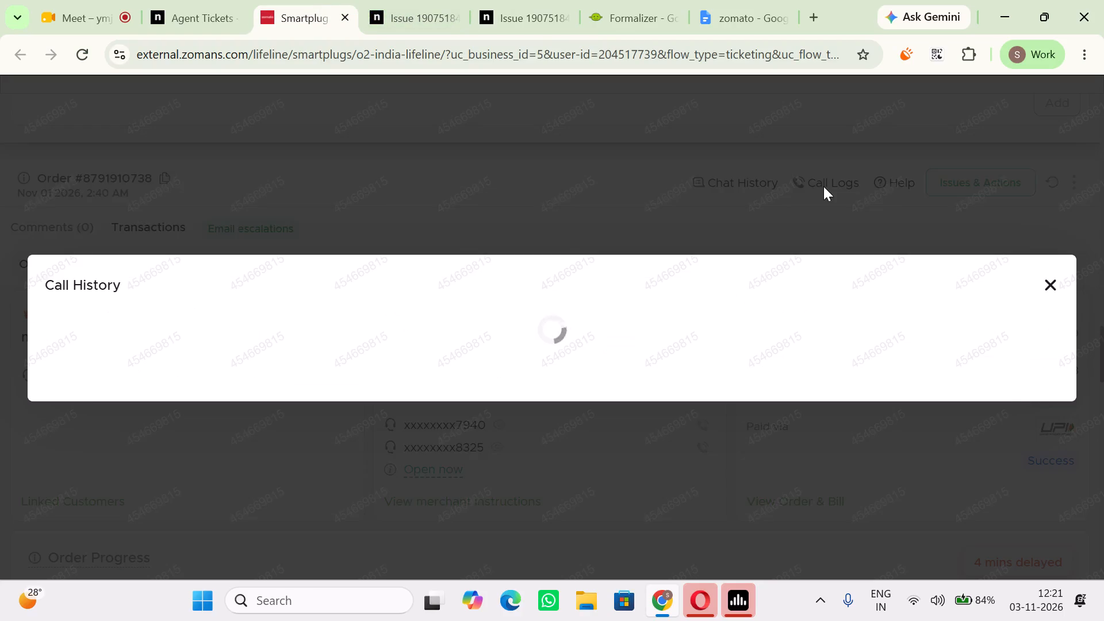
scroll(562, 361, "up", 1)
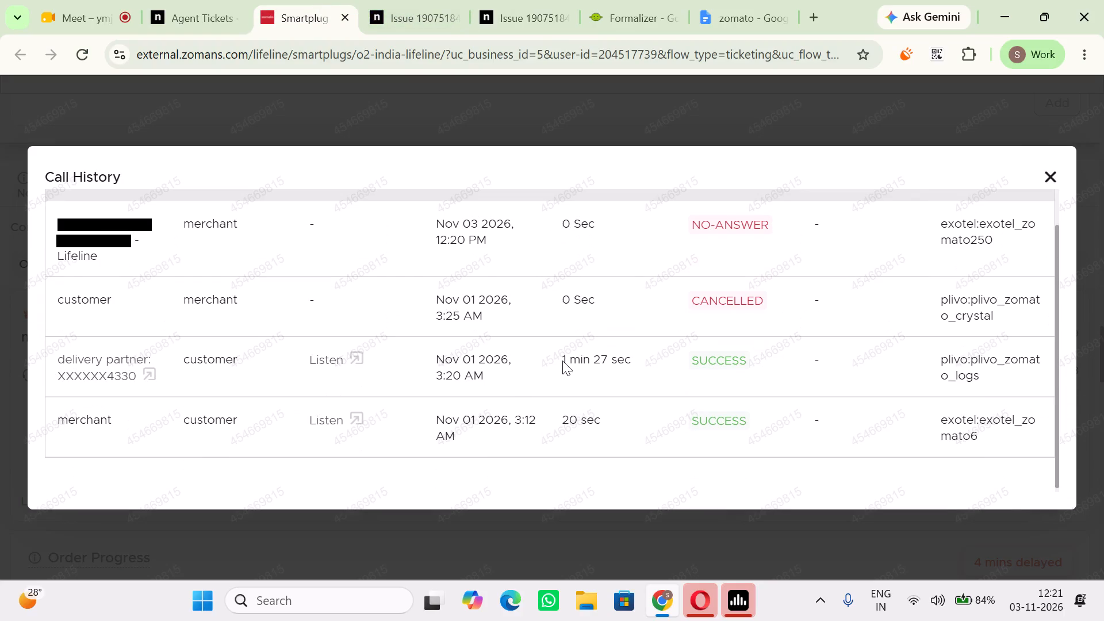
scroll(562, 361, "up", 1)
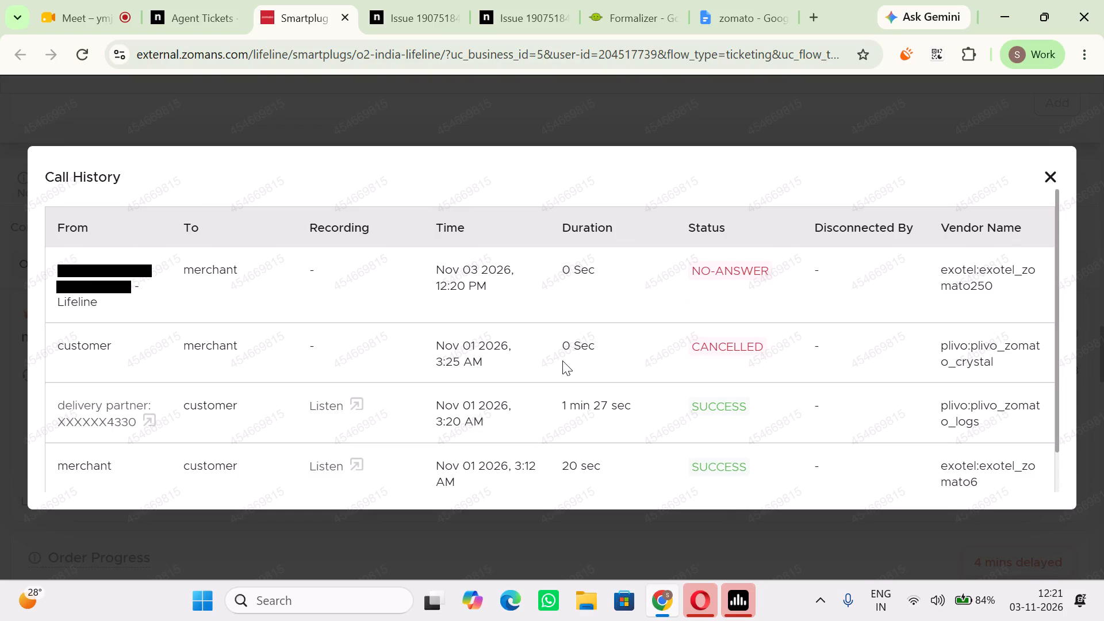
scroll(562, 361, "up", 5)
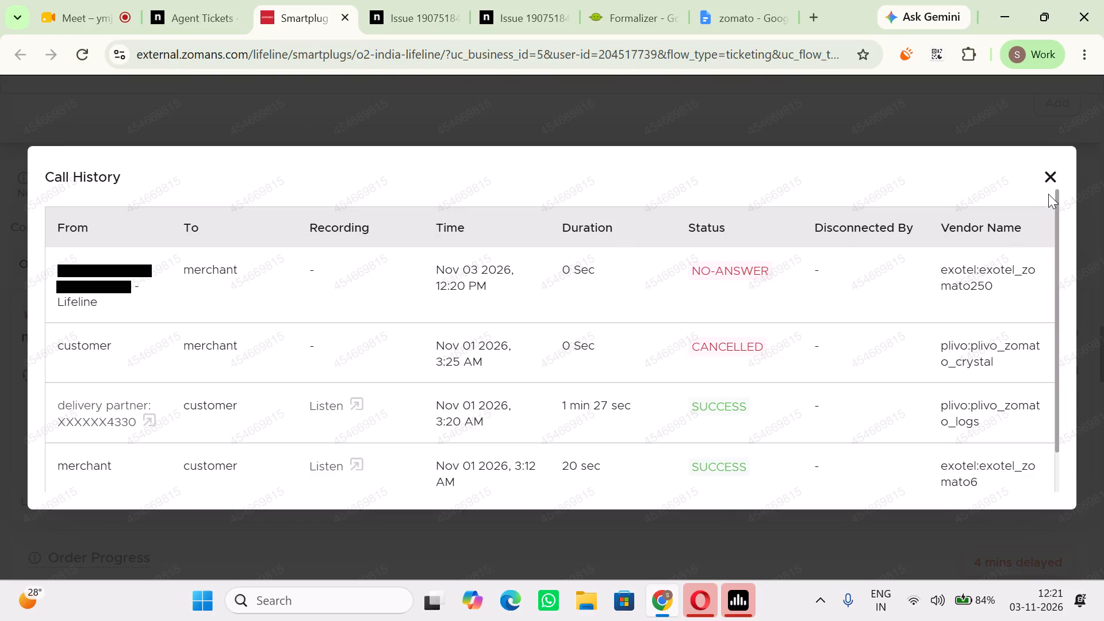
left_click(1048, 191)
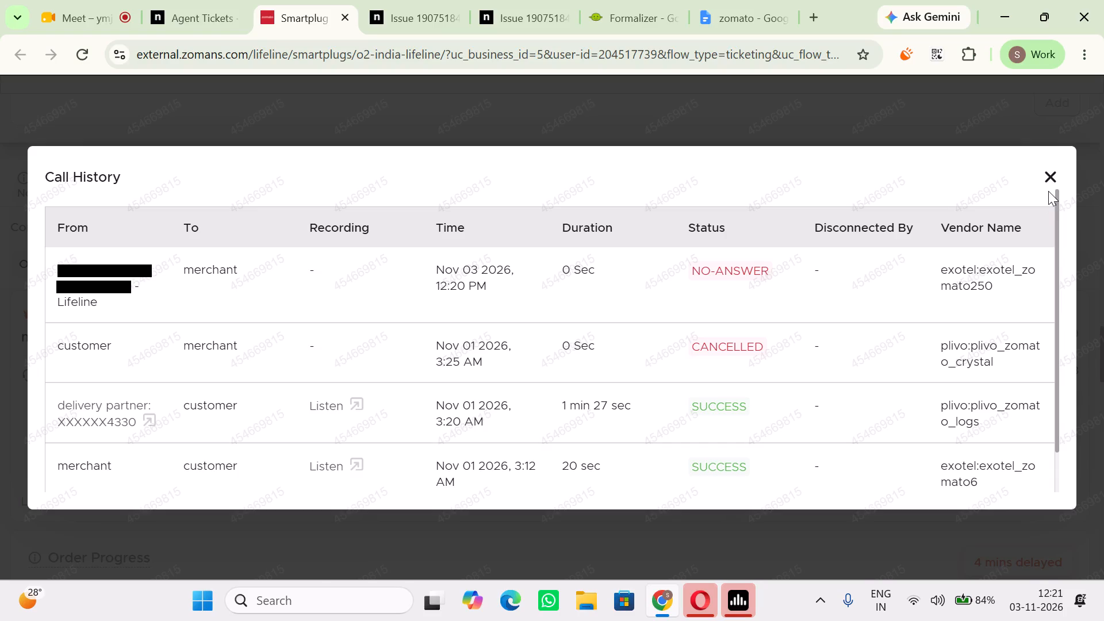
left_click(1046, 182)
Look over the customer's other orders, up to the NH1 Bowls - Highway To North order, on the dashboard and ticket page.
scroll(600, 283, "up", 4)
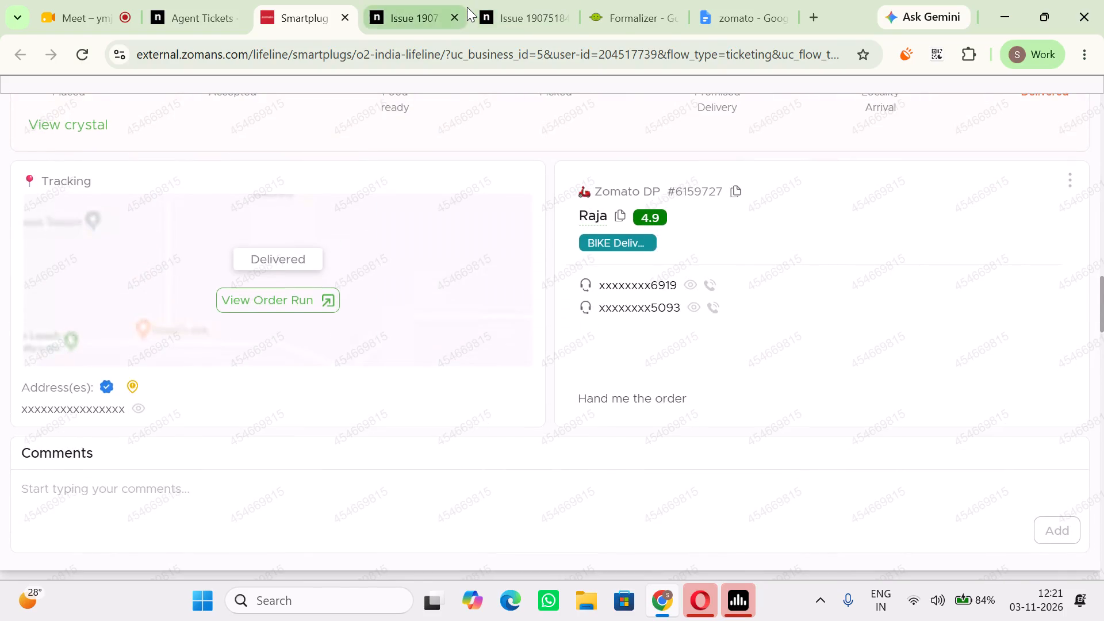
left_click(467, 7)
left_click(280, 0)
scroll(366, 271, "up", 1)
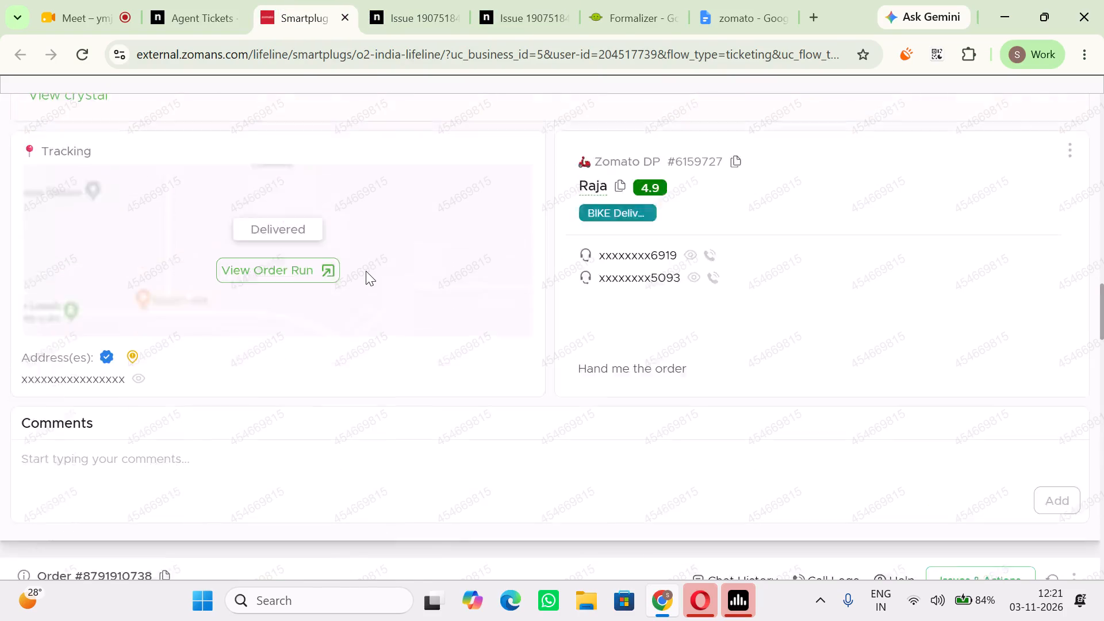
scroll(366, 271, "up", 3)
scroll(366, 271, "right", 1)
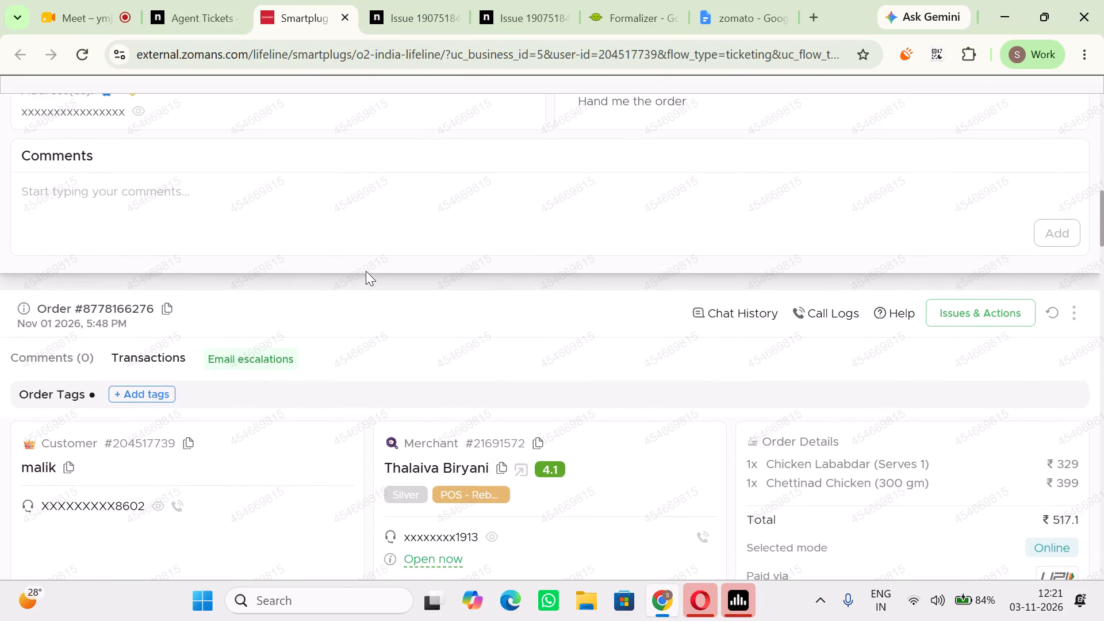
scroll(491, 317, "up", 8)
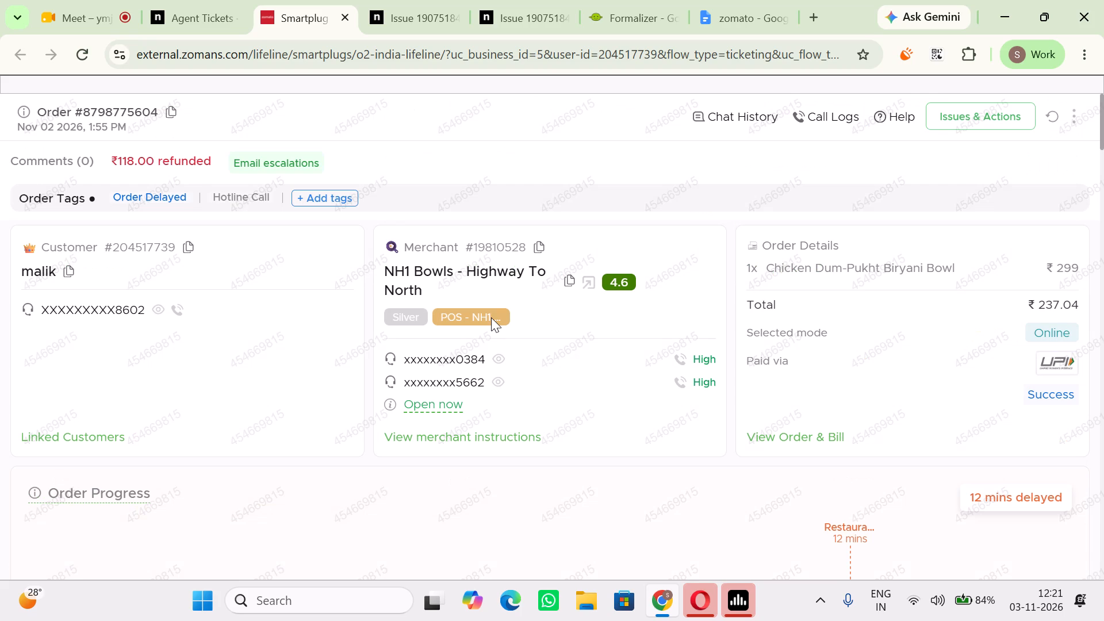
left_click(428, 0)
left_click(552, 0)
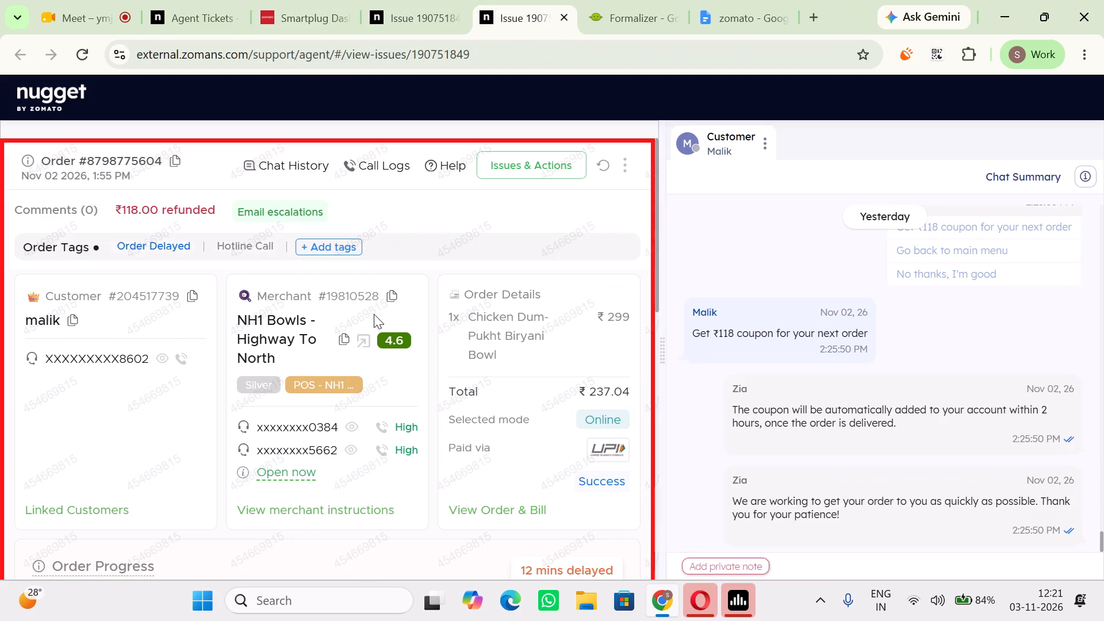
scroll(374, 314, "right", 1)
left_click(333, 0)
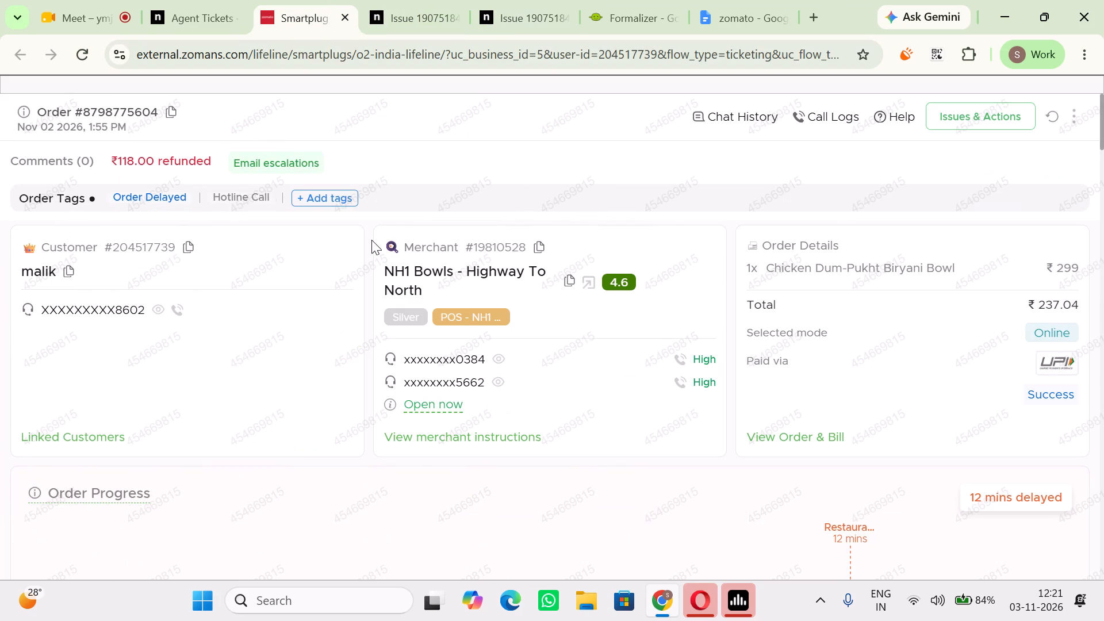
Place a callback call to Olio - The Wood Fired Pizzeria on the first number in its merchant card.
scroll(368, 238, "down", 7)
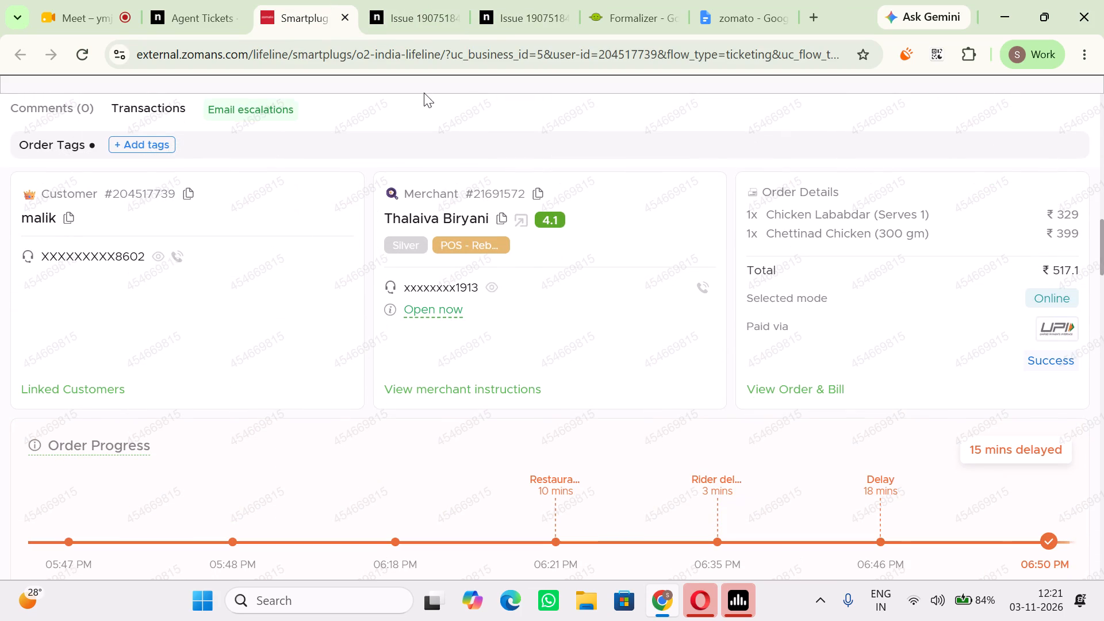
scroll(423, 94, "down", 7)
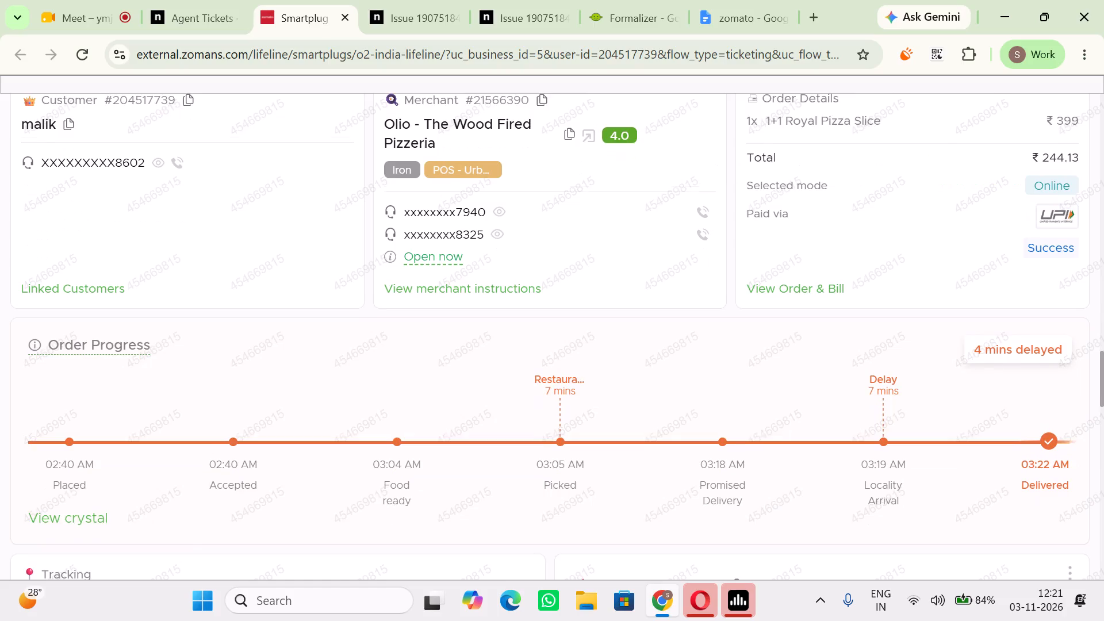
left_click(699, 216)
left_click(1007, 414)
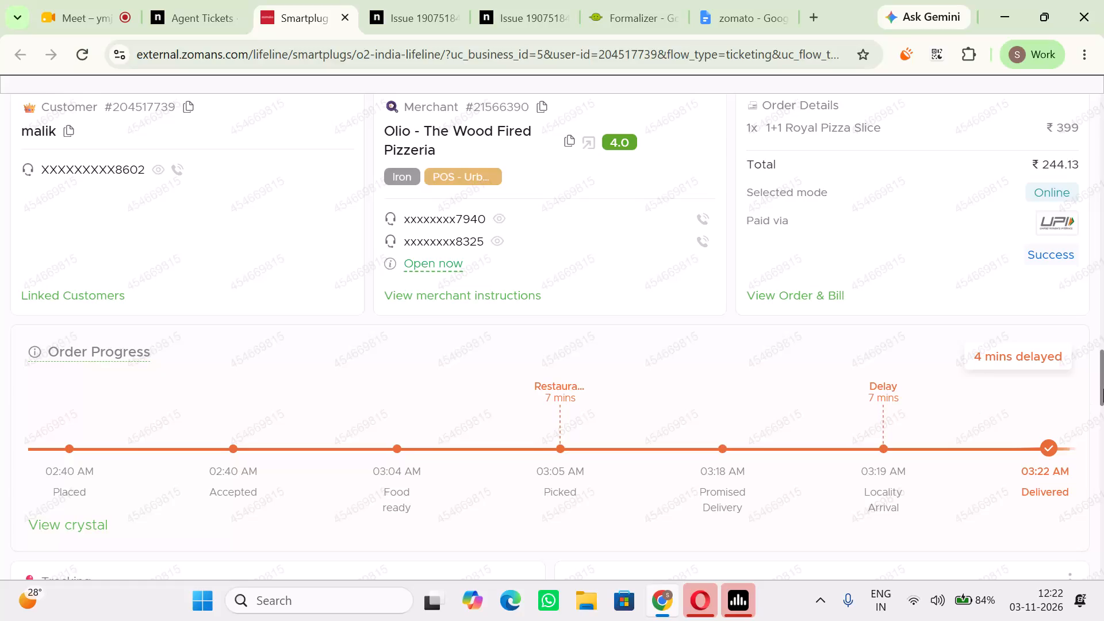
Check the Olio order's call history for the latest merchant call, reloading it once to review the status again.
scroll(963, 563, "up", 1)
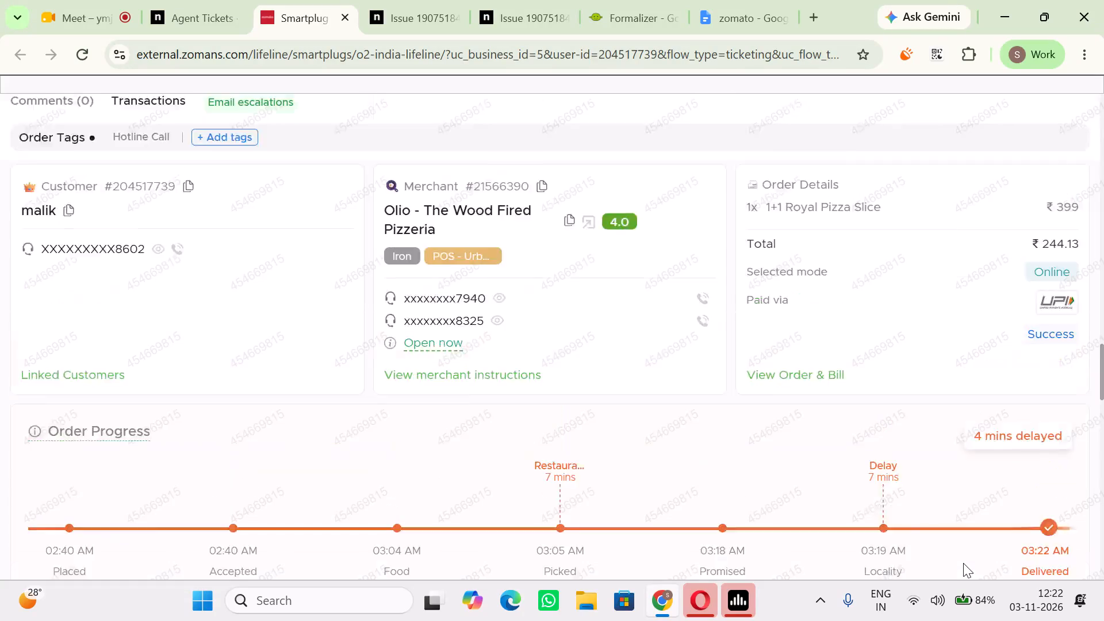
scroll(963, 563, "up", 1)
left_click(821, 147)
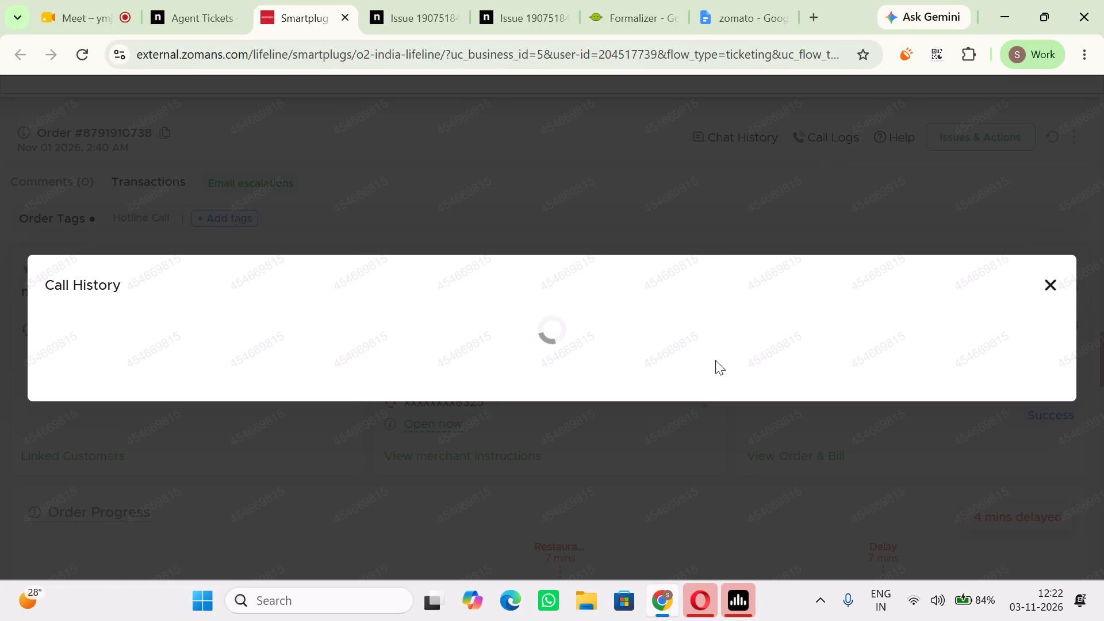
scroll(715, 360, "down", 1)
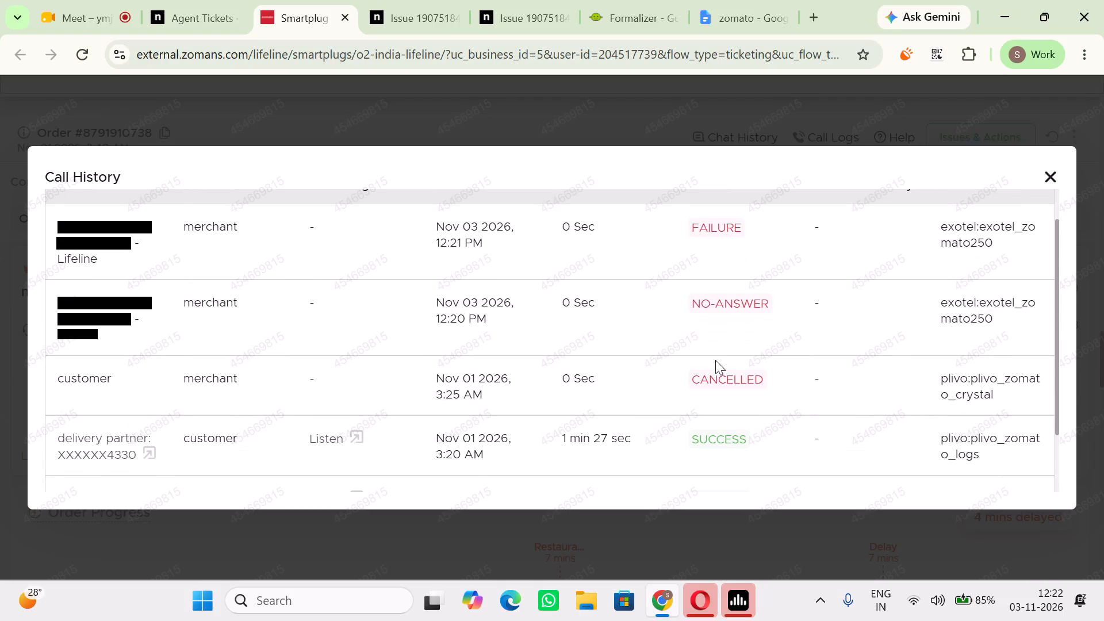
scroll(715, 360, "up", 3)
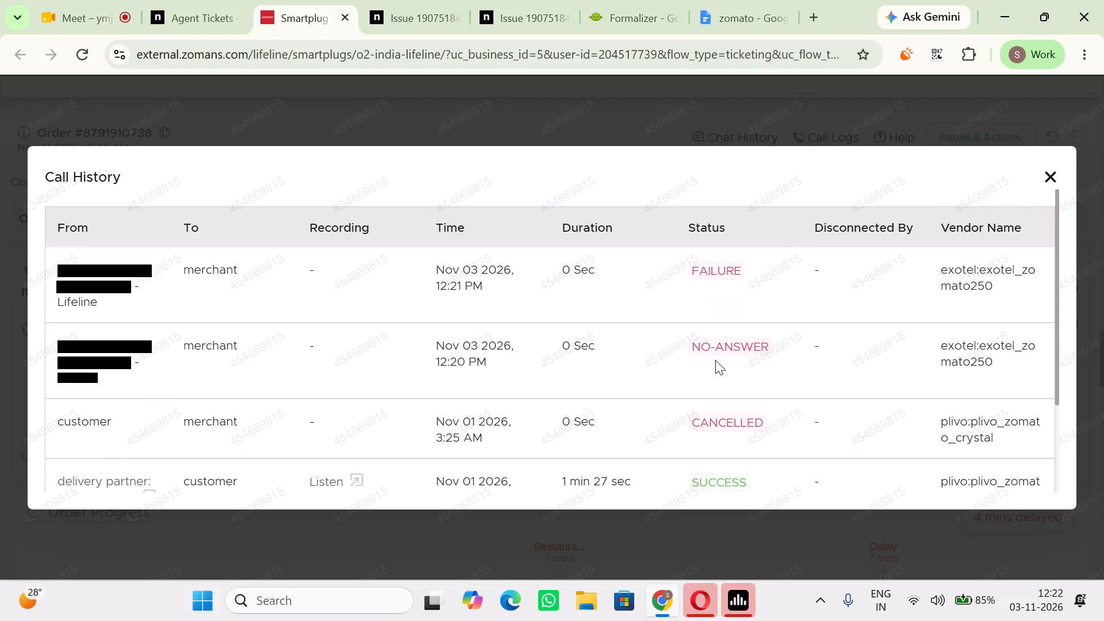
left_click(1051, 175)
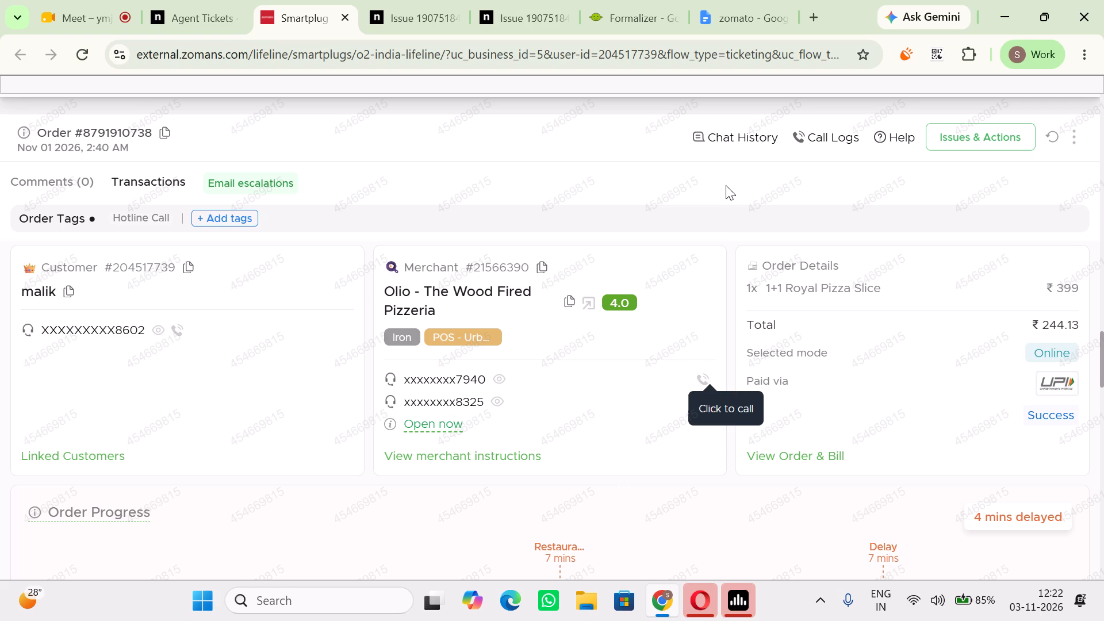
left_click(818, 146)
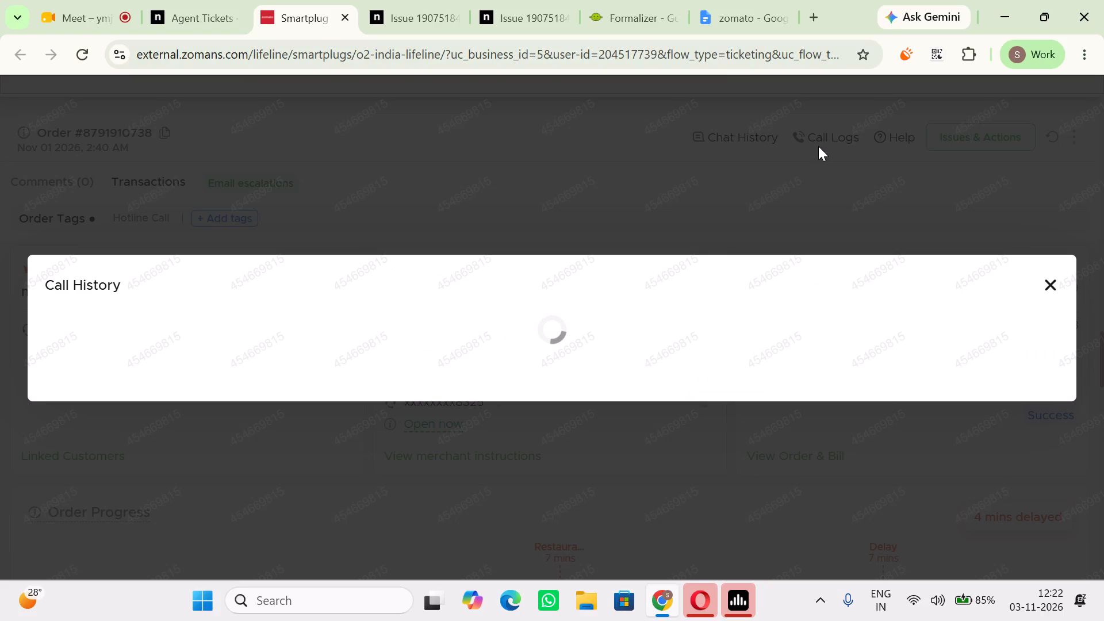
scroll(857, 310, "up", 1)
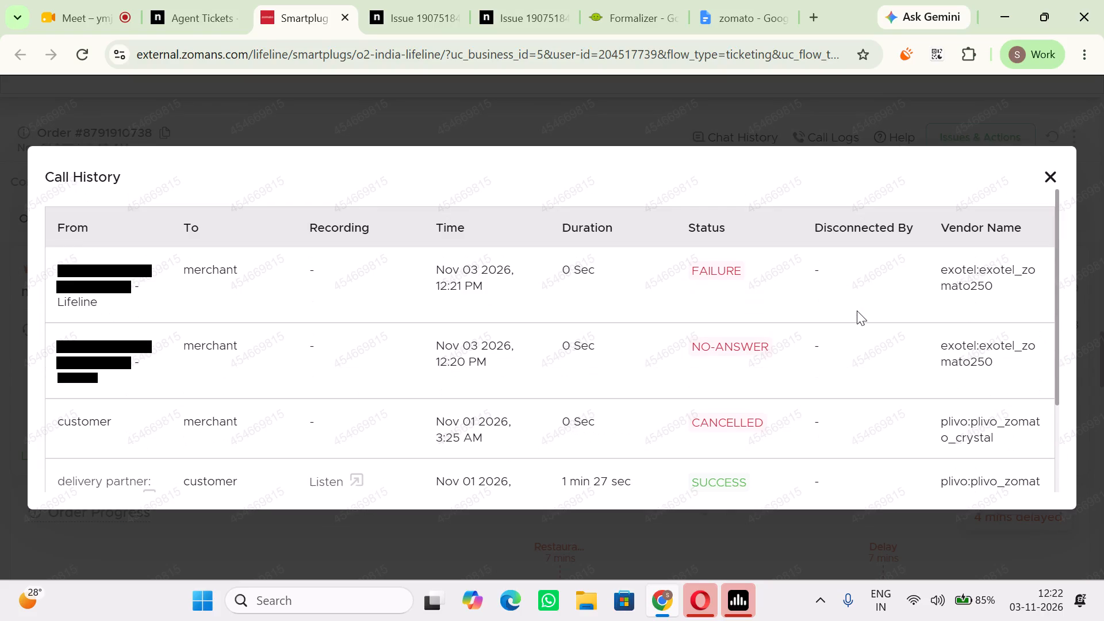
left_click(1042, 183)
Call Olio - The Wood Fired Pizzeria again on its first listed number through the callback service.
left_click(706, 384)
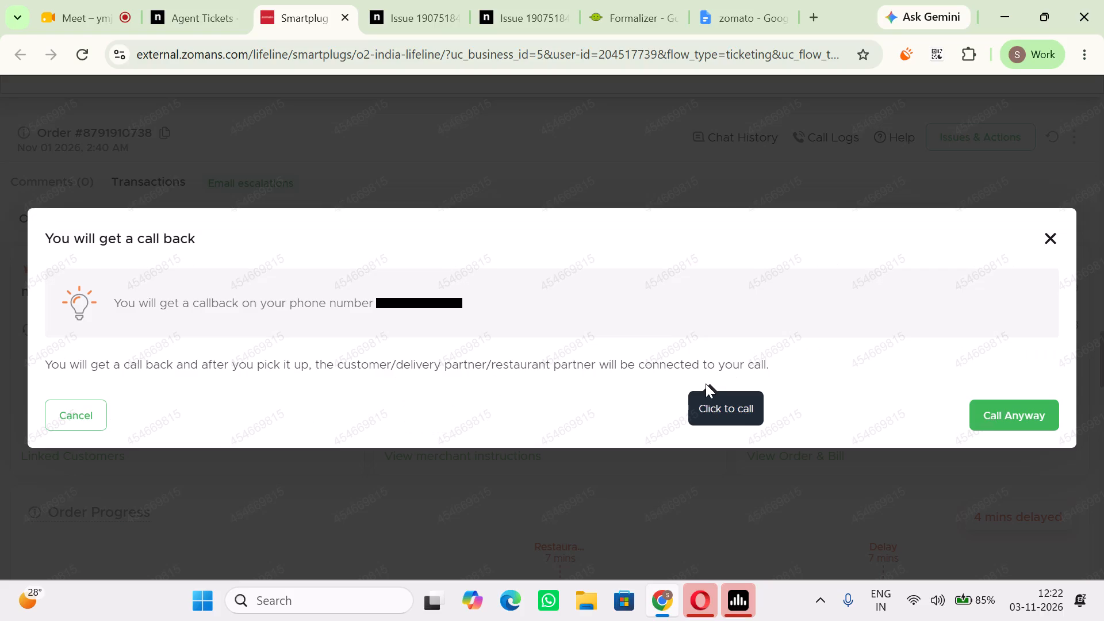
left_click(991, 413)
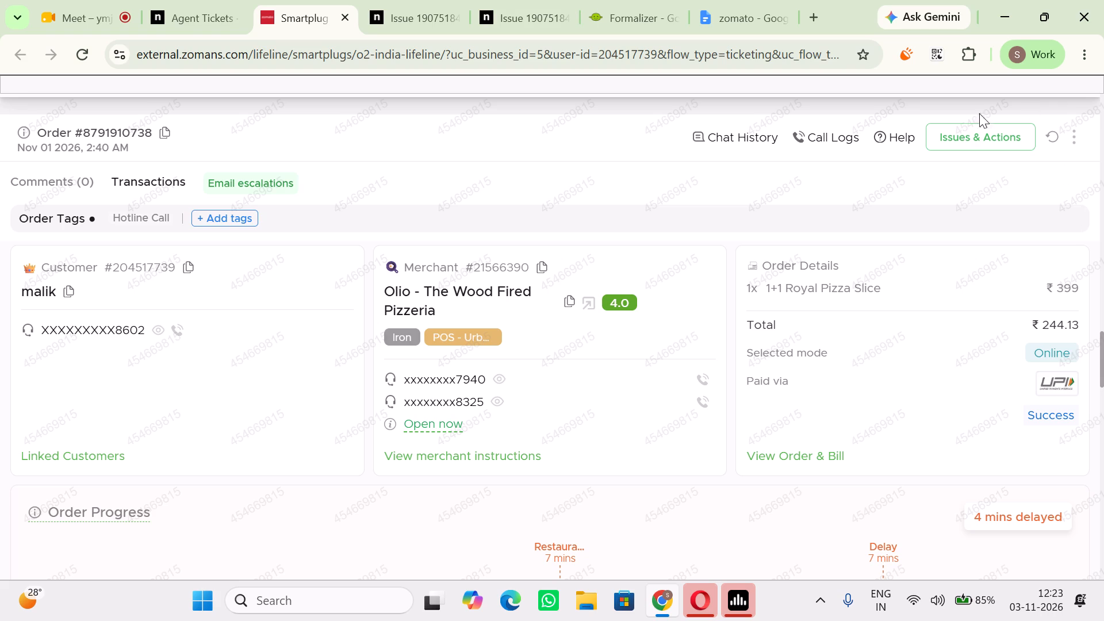
Check the status of the latest merchant call in the Olio order's call history.
left_click(825, 140)
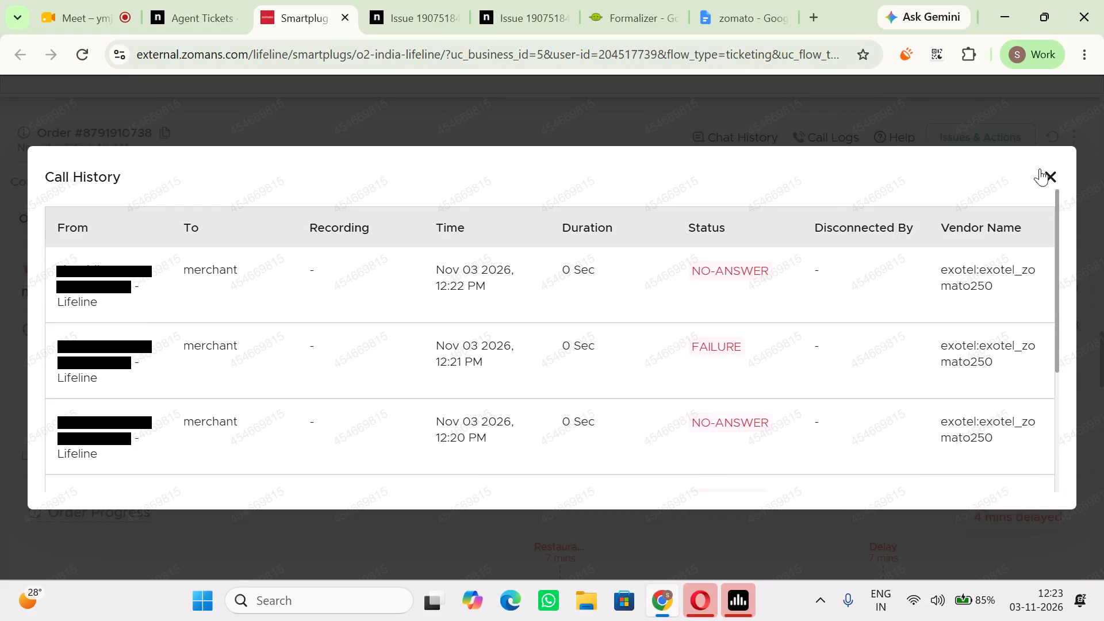
left_click(1052, 179)
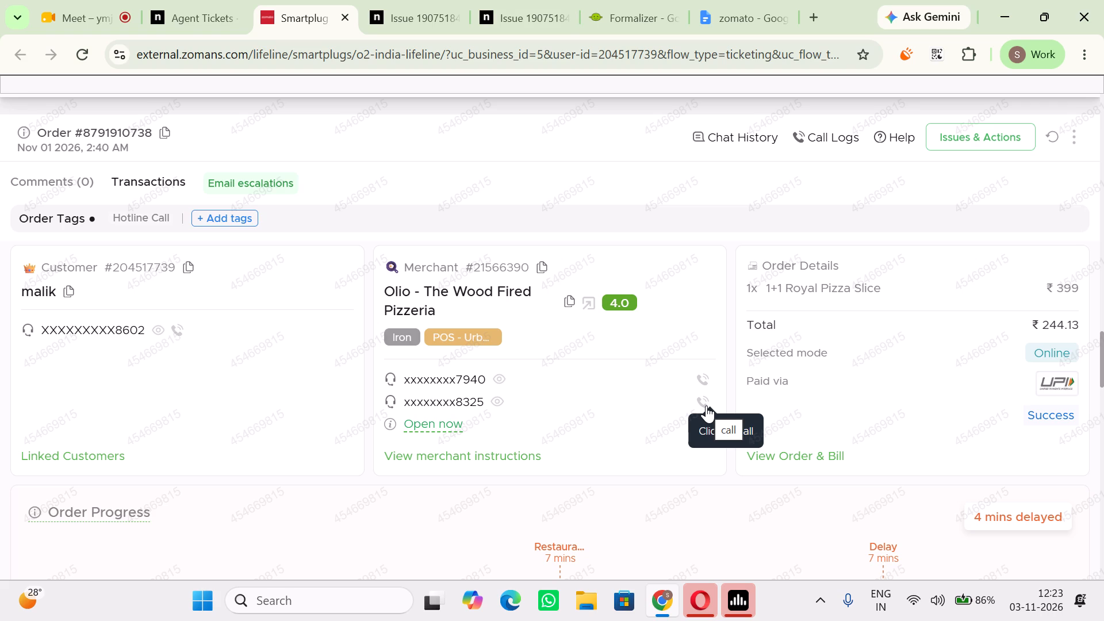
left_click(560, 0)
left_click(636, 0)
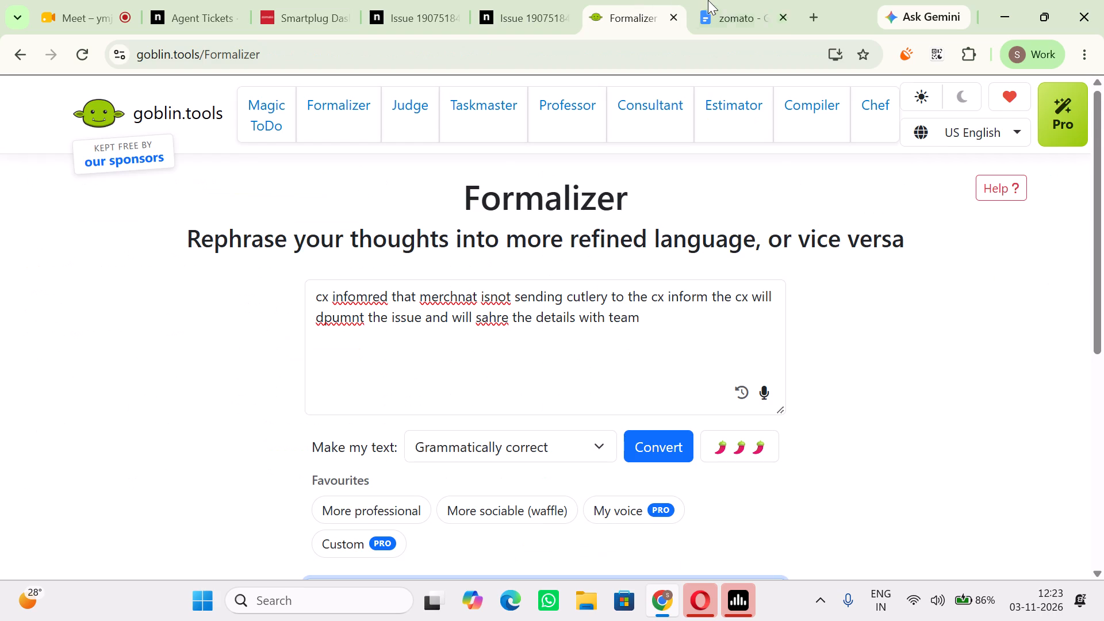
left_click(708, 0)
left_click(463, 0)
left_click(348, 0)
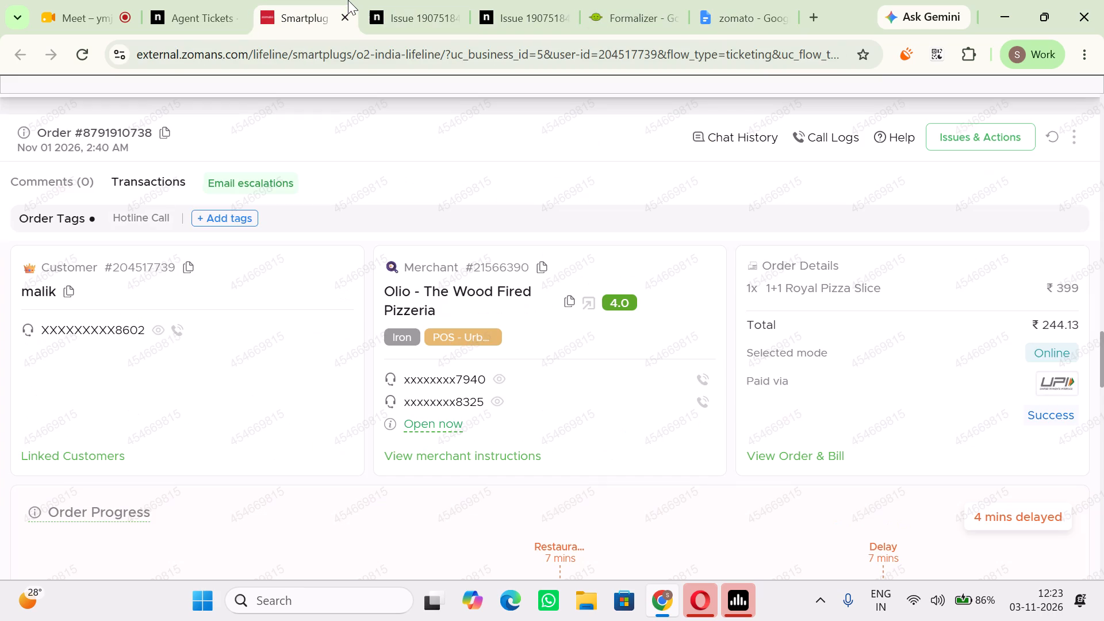
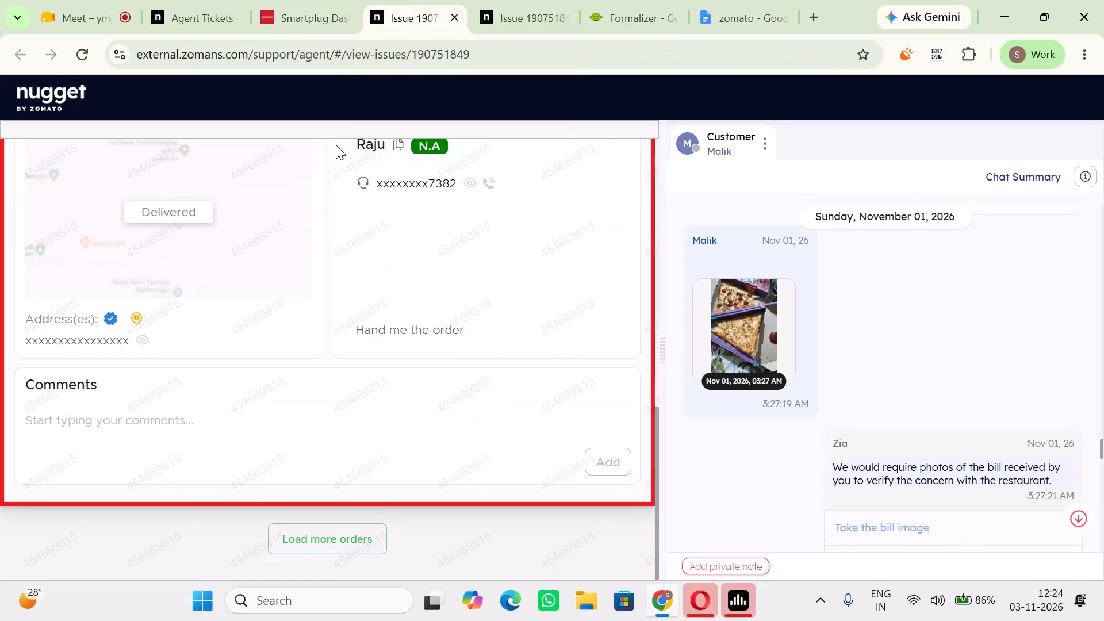
Return to the Smartplug dashboard and call Olio - The Wood Fired Pizzeria on the second number in its merchant card.
left_click(320, 0)
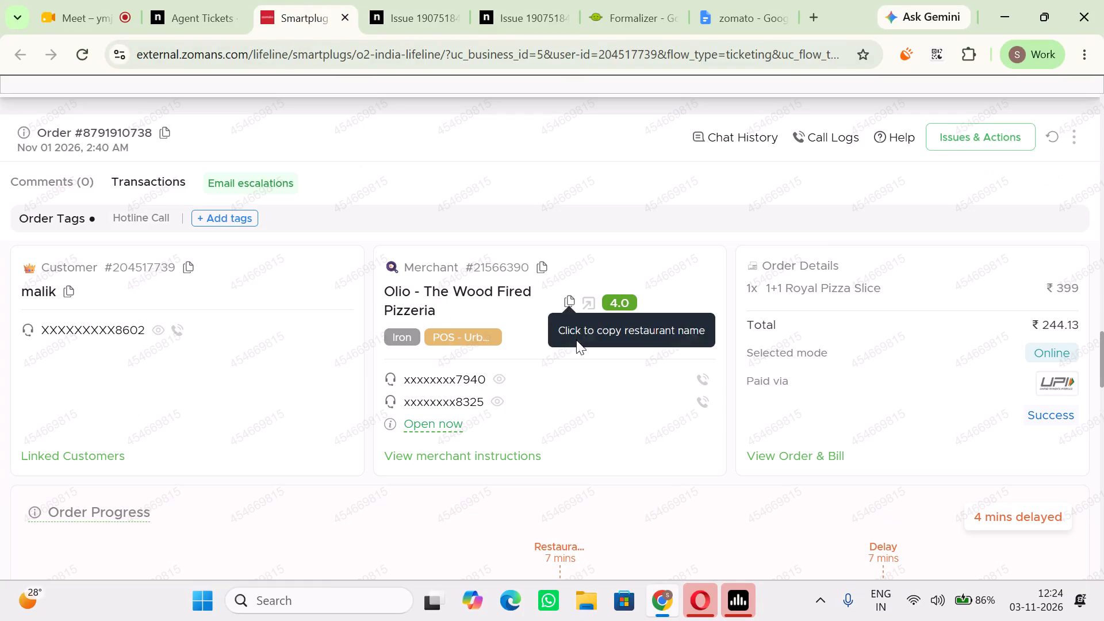
left_click(697, 405)
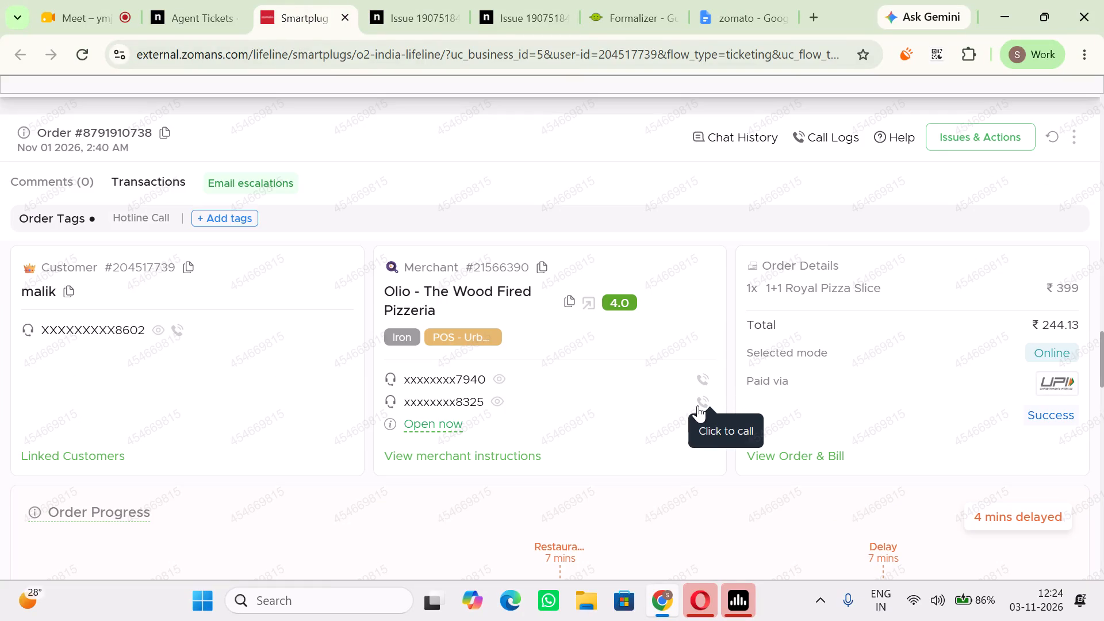
left_click(975, 411)
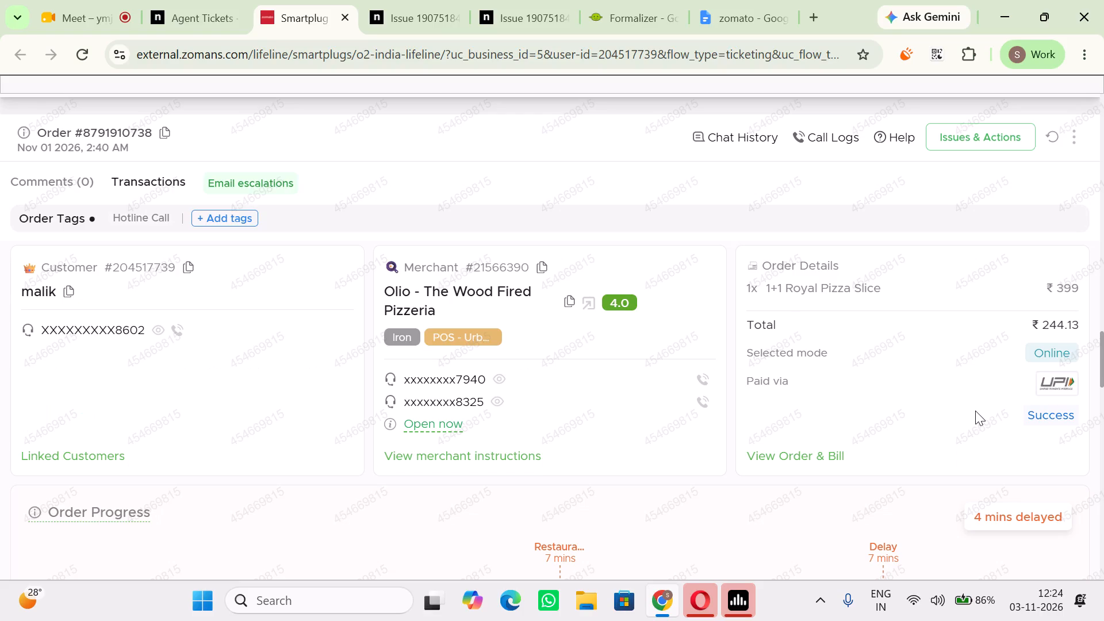
Review the Olio order's call history for the status of the merchant call attempts, and close it.
left_click(844, 133)
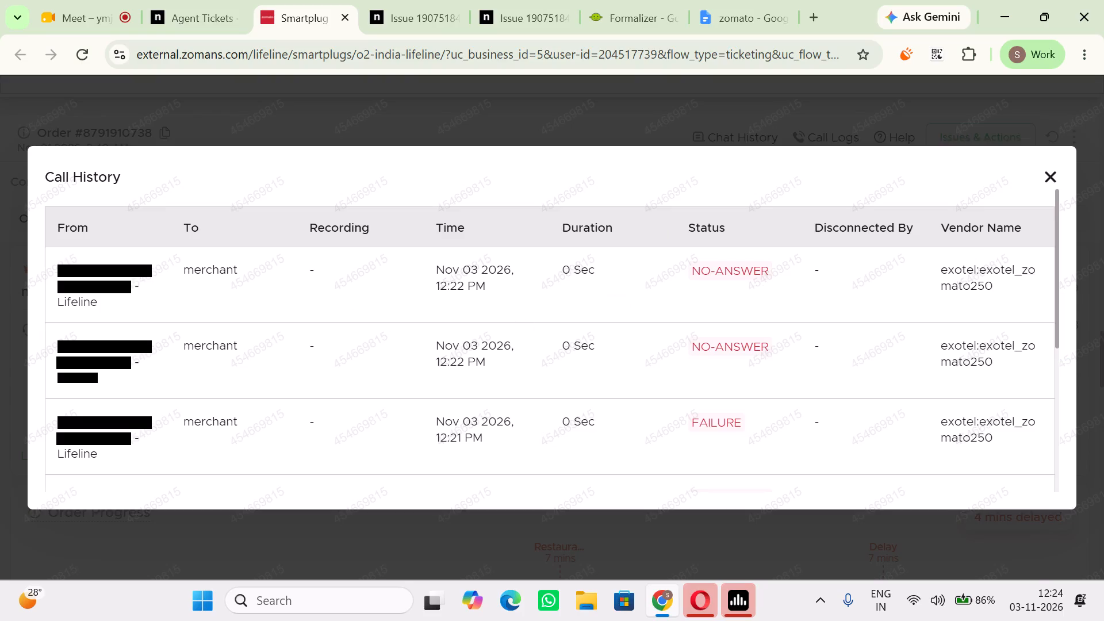
scroll(481, 356, "down", 3)
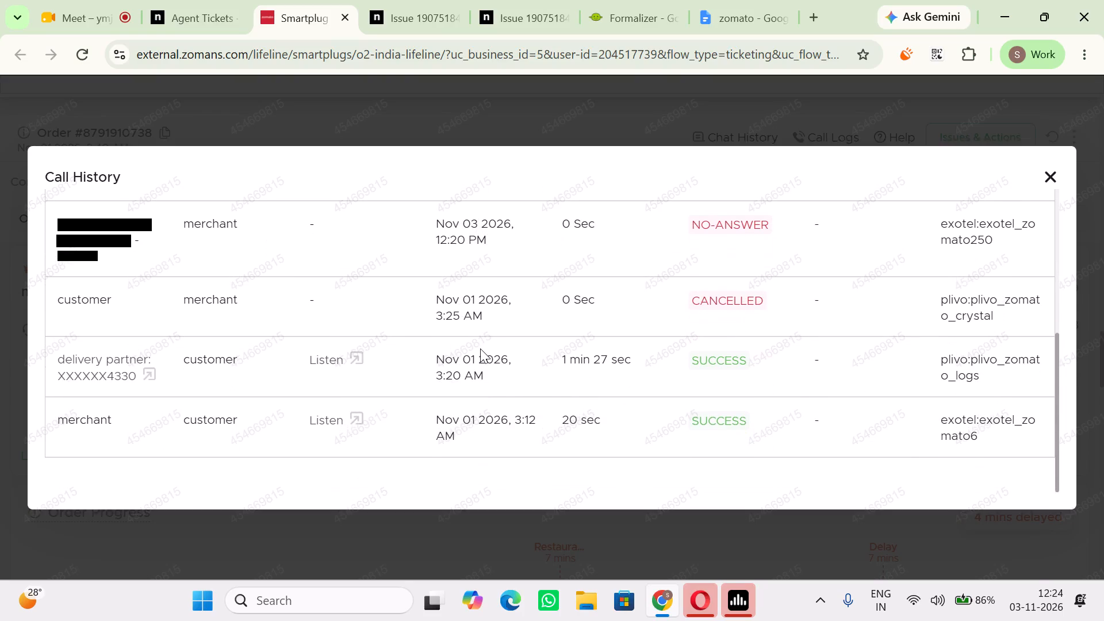
scroll(480, 348, "down", 1)
scroll(480, 348, "up", 9)
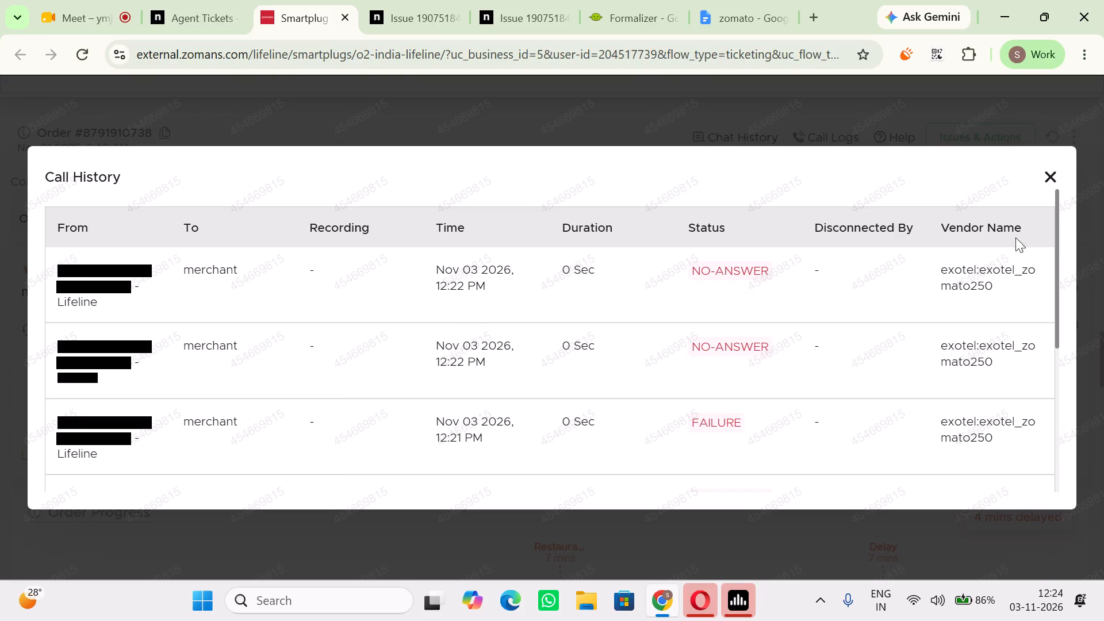
scroll(932, 462, "up", 2)
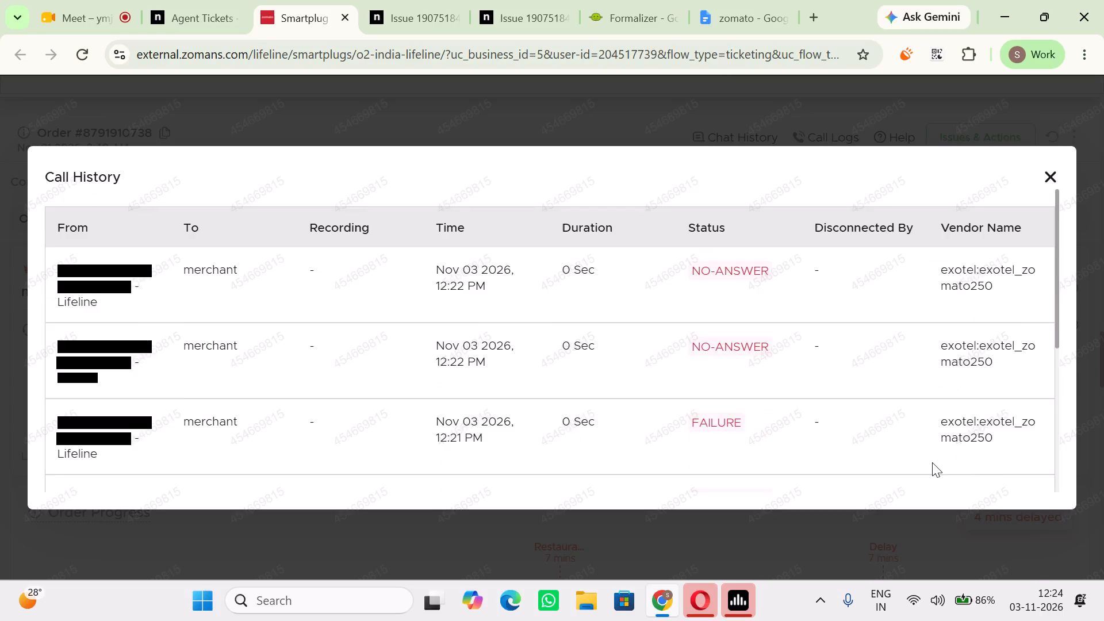
scroll(932, 462, "up", 2)
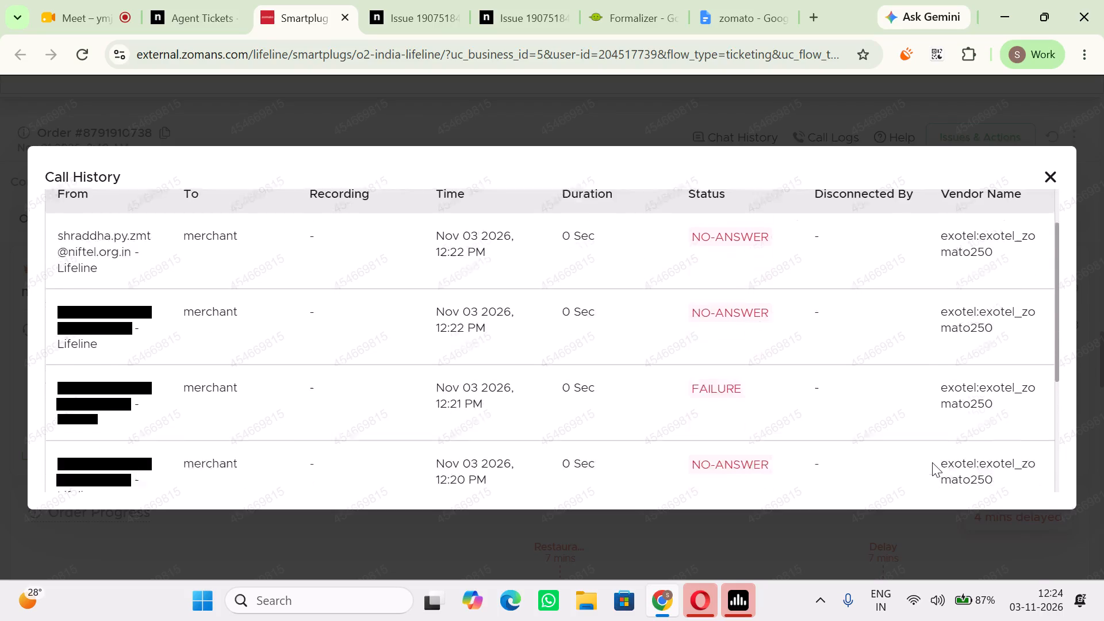
scroll(932, 462, "up", 1)
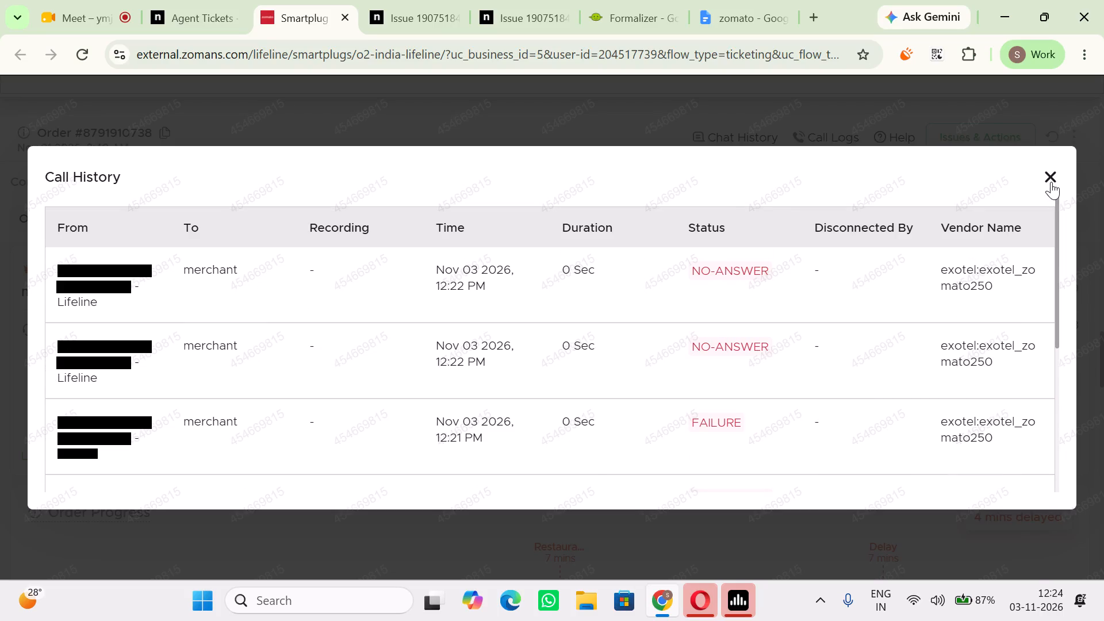
left_click(1051, 182)
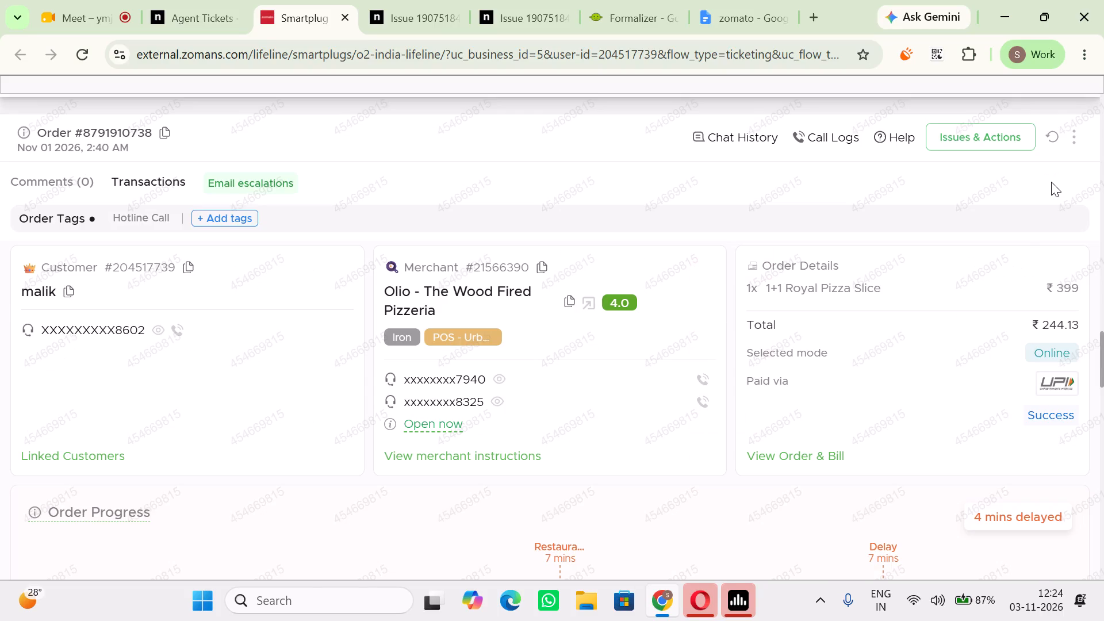
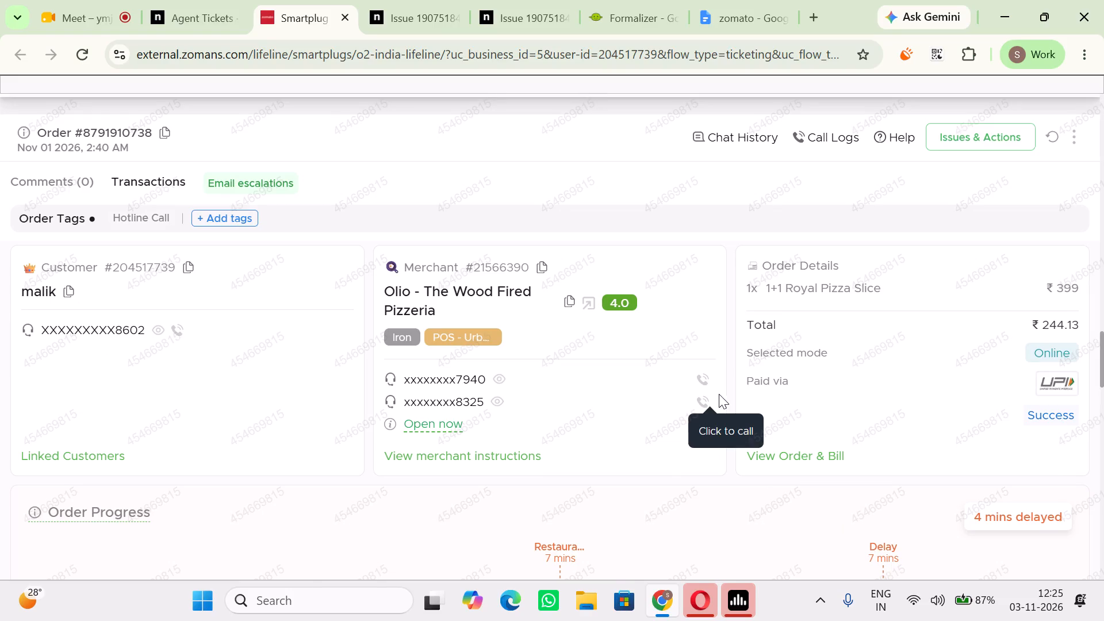
Request another callback to Olio - The Wood Fired Pizzeria on the second number in its merchant card, going ahead with the call.
left_click(699, 406)
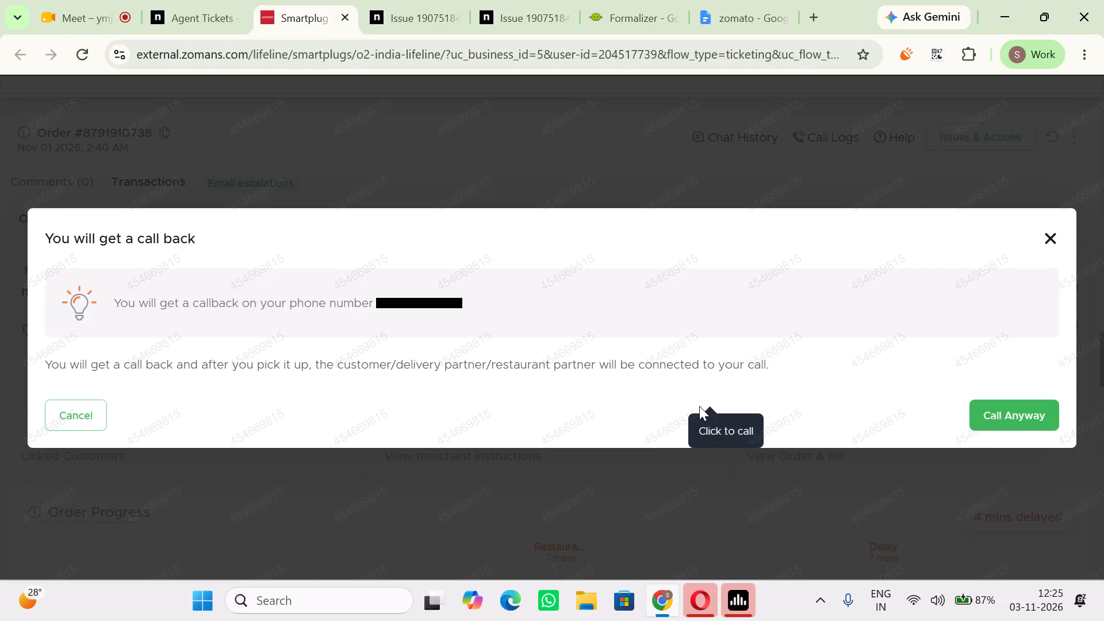
left_click(1004, 405)
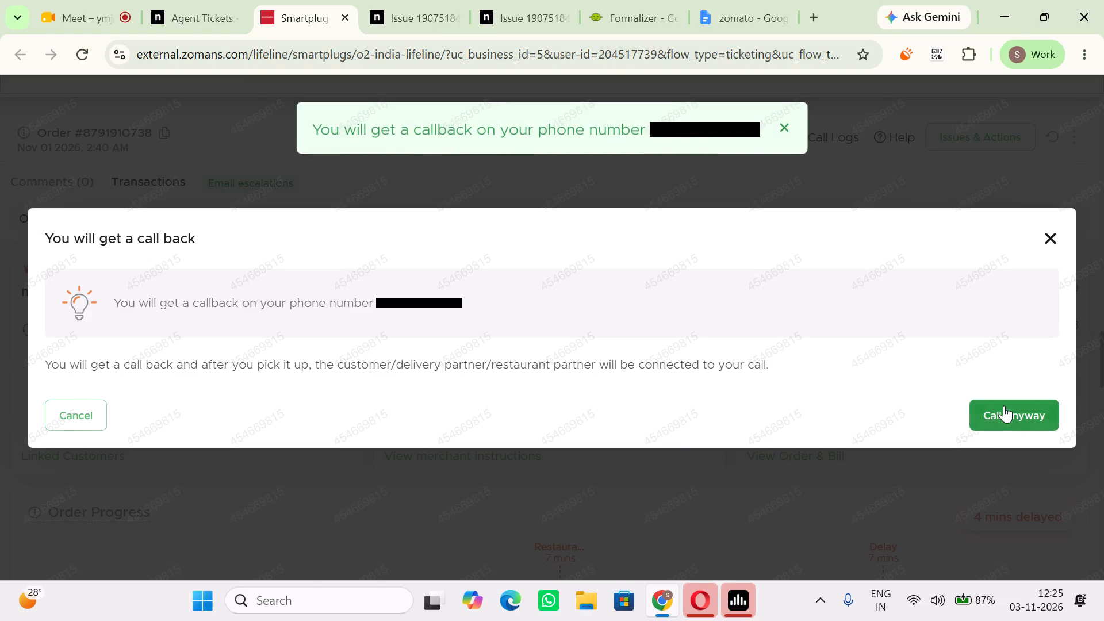
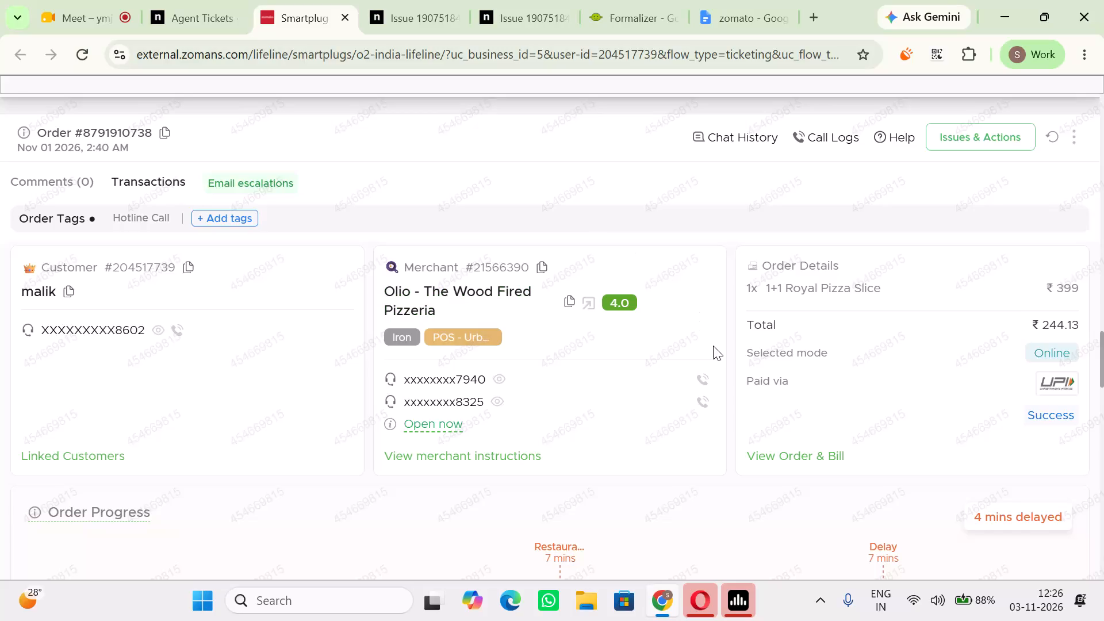
Start another callback request to Olio - The Wood Fired Pizzeria on the second number in its merchant card.
left_click(699, 407)
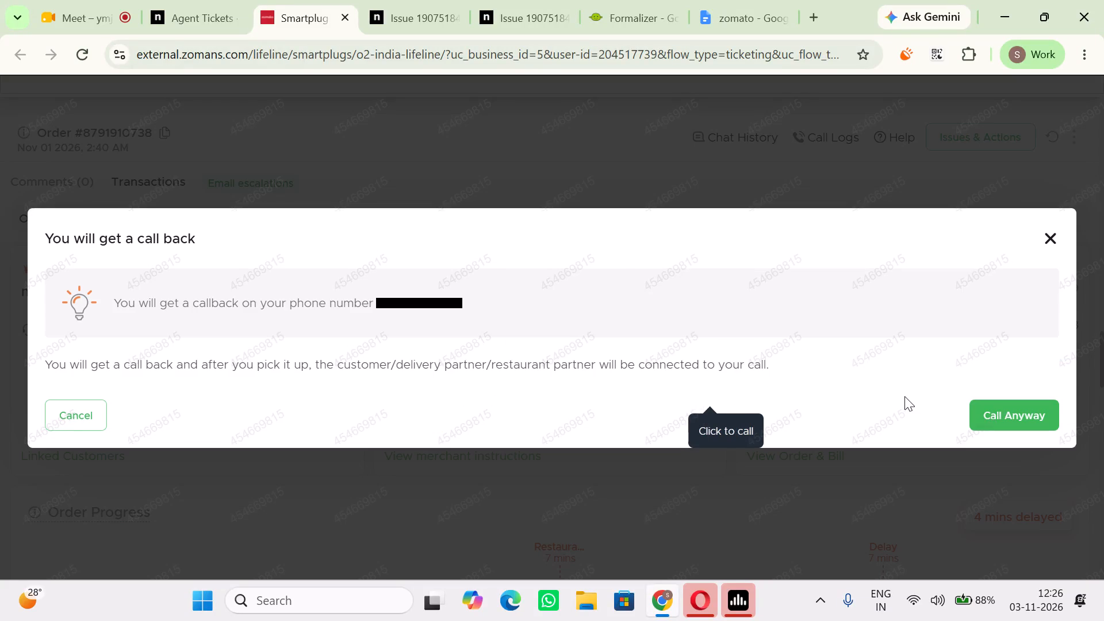
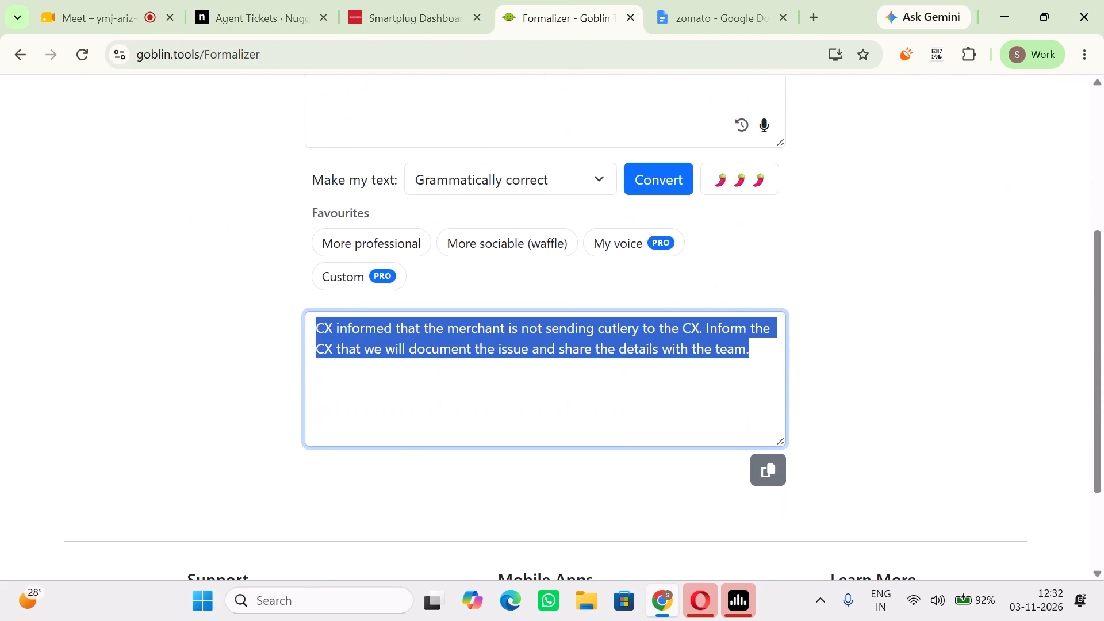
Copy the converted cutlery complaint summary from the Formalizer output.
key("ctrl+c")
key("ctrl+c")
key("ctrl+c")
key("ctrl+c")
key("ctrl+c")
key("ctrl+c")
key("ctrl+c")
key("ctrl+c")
Append "mx not answered the call" to the complaint summary in Formalizer and convert it again as grammatically correct text.
scroll(480, 348, "up", 3)
left_click(646, 252)
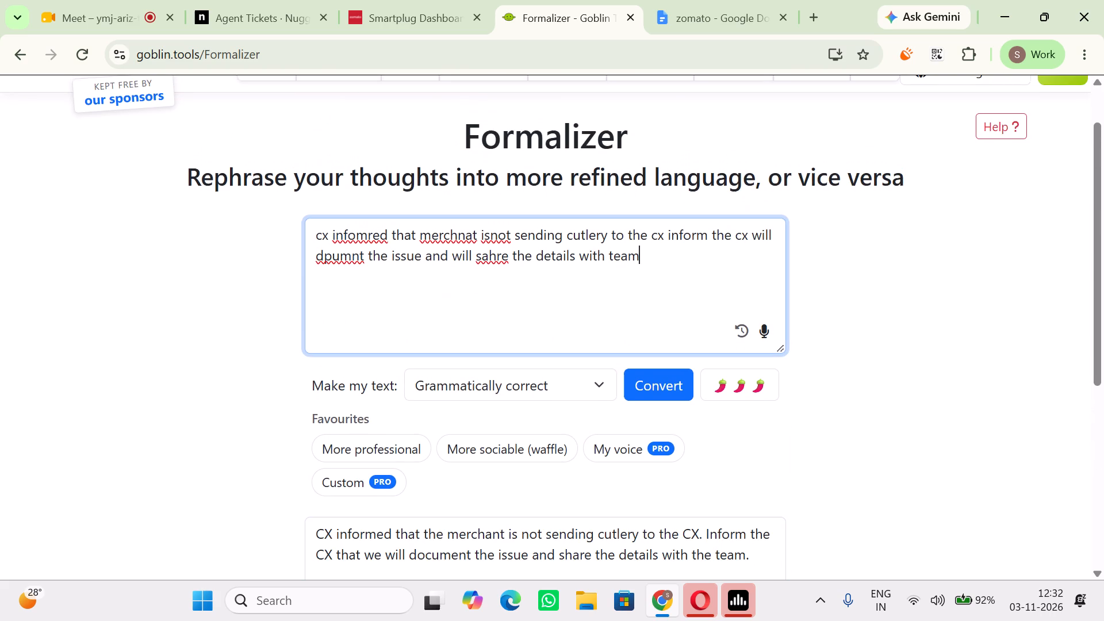
key("space")
type("mx not")
key("space")
type("answered the cal")
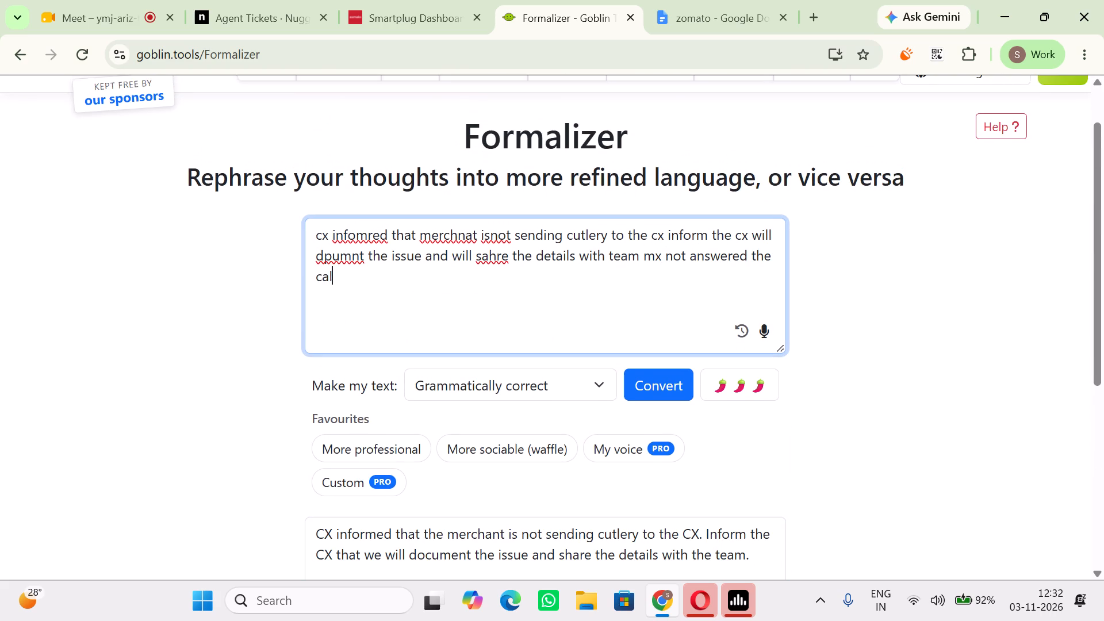
key("l")
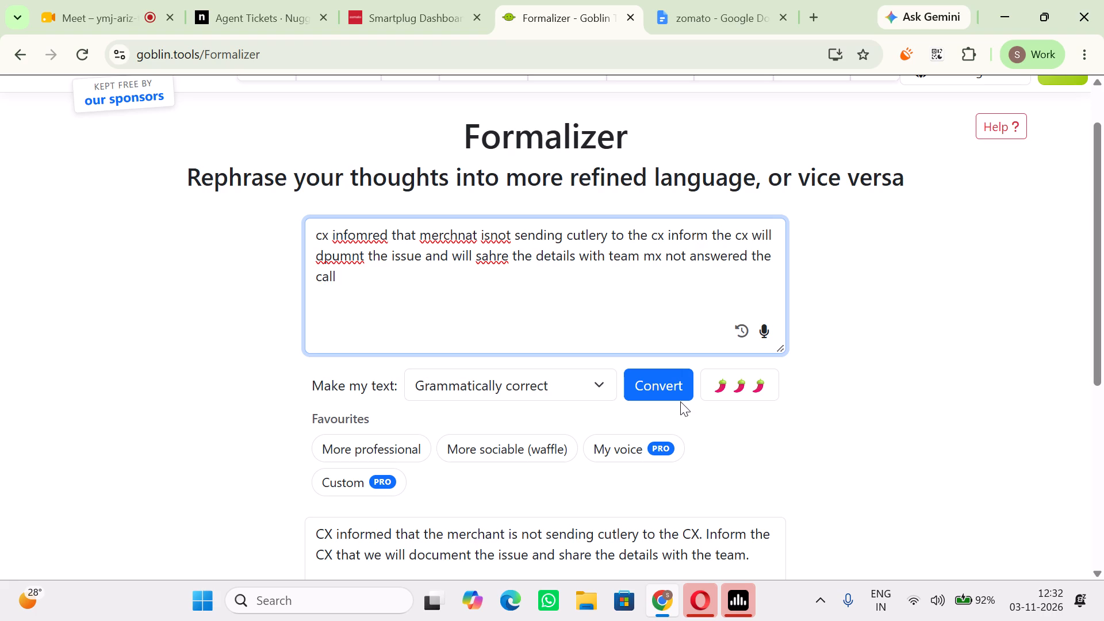
left_click(662, 377)
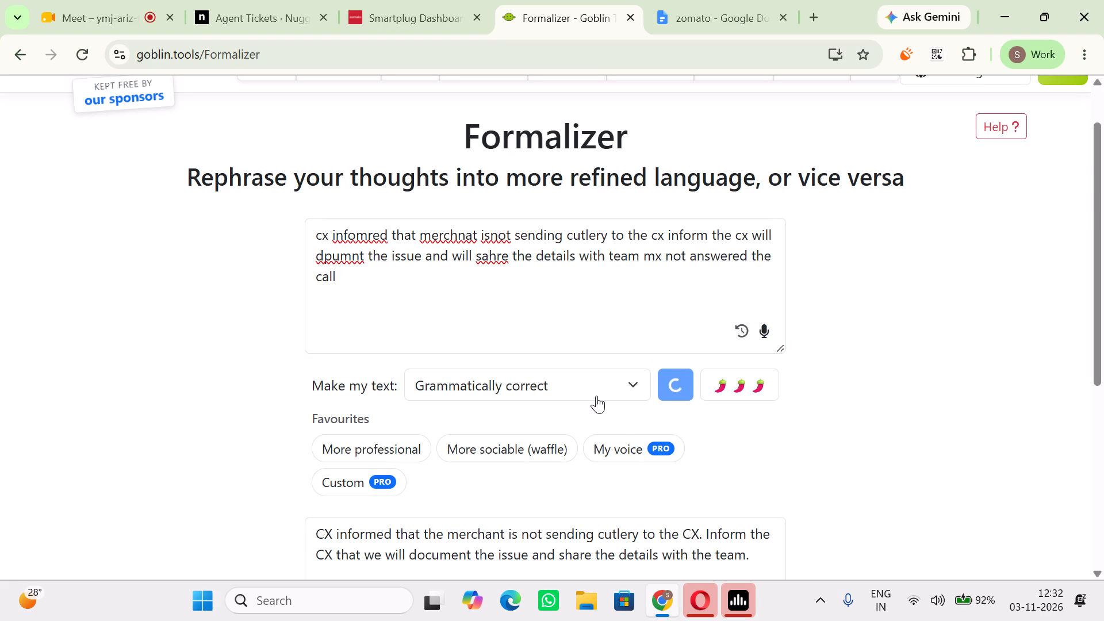
Copy the whole converted summary and add it as a private note on the open hotline call request ticket.
scroll(596, 396, "down", 2)
triple_click(533, 354)
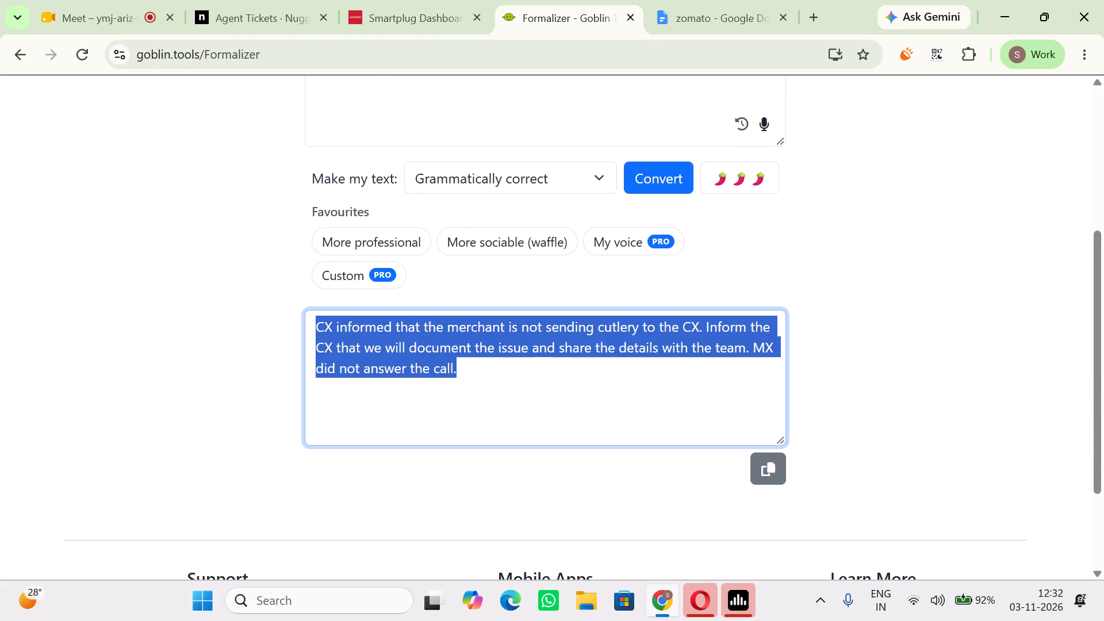
key("ctrl+c")
key("ctrl+c")
key("ctrl+c")
key("ctrl+c")
key("ctrl+c")
key("ctrl+c")
key("ctrl+c")
key("ctrl+c")
key("ctrl+c")
key("ctrl+c")
key("ctrl+c")
key("ctrl+c")
key("ctrl+c")
key("ctrl+c")
key("ctrl+c")
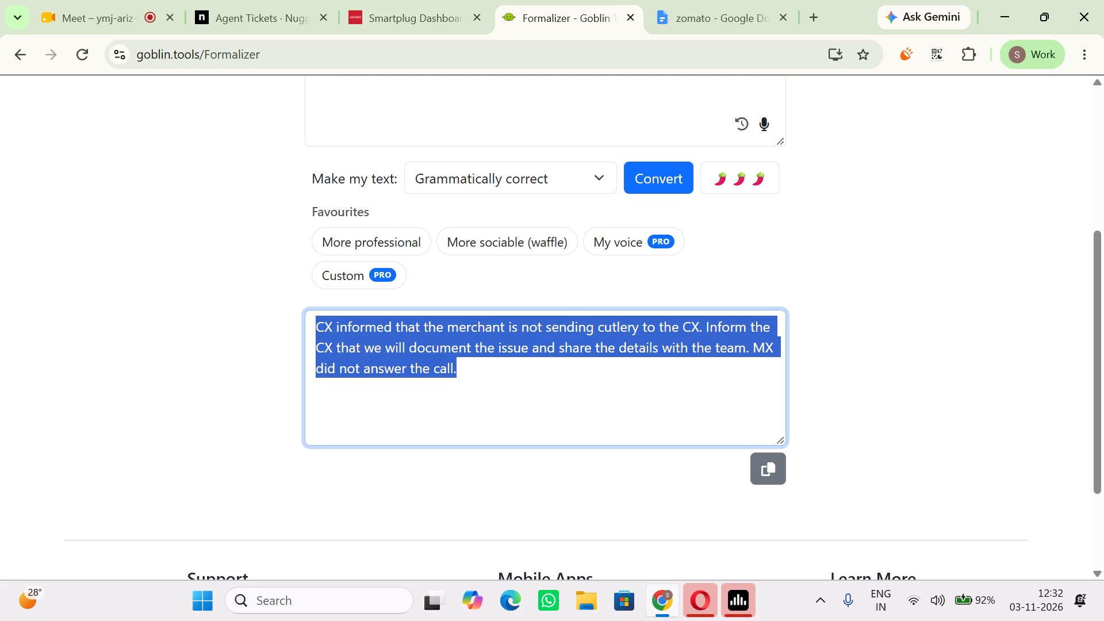
key("ctrl+c")
key("ctrl+c")
key("ctrl+c")
key("ctrl+c")
key("ctrl+c")
left_click(251, 0)
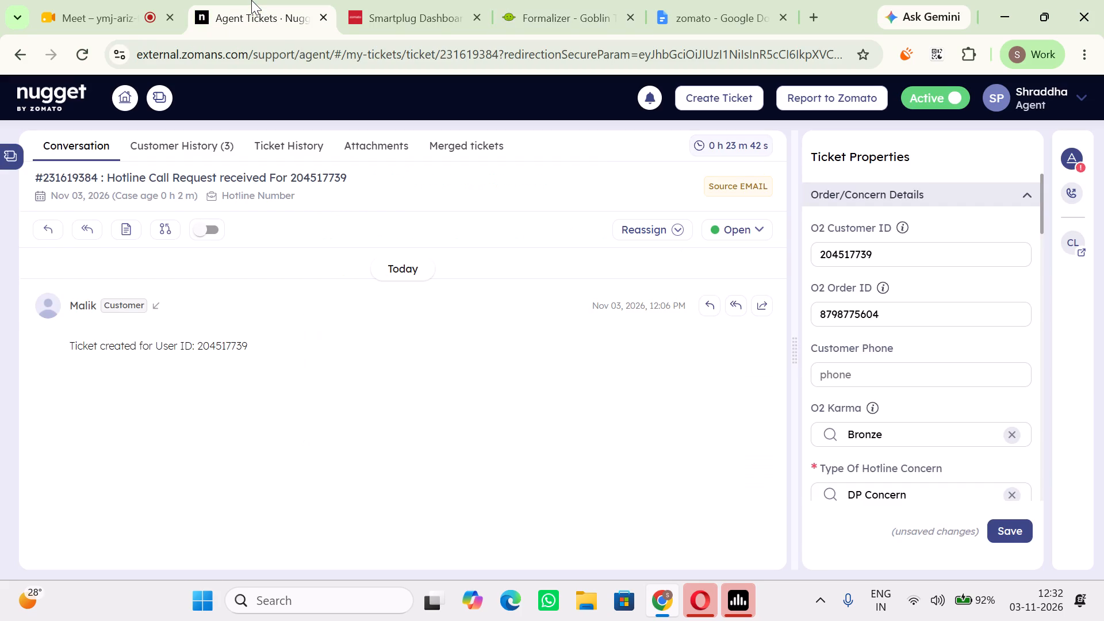
left_click(132, 236)
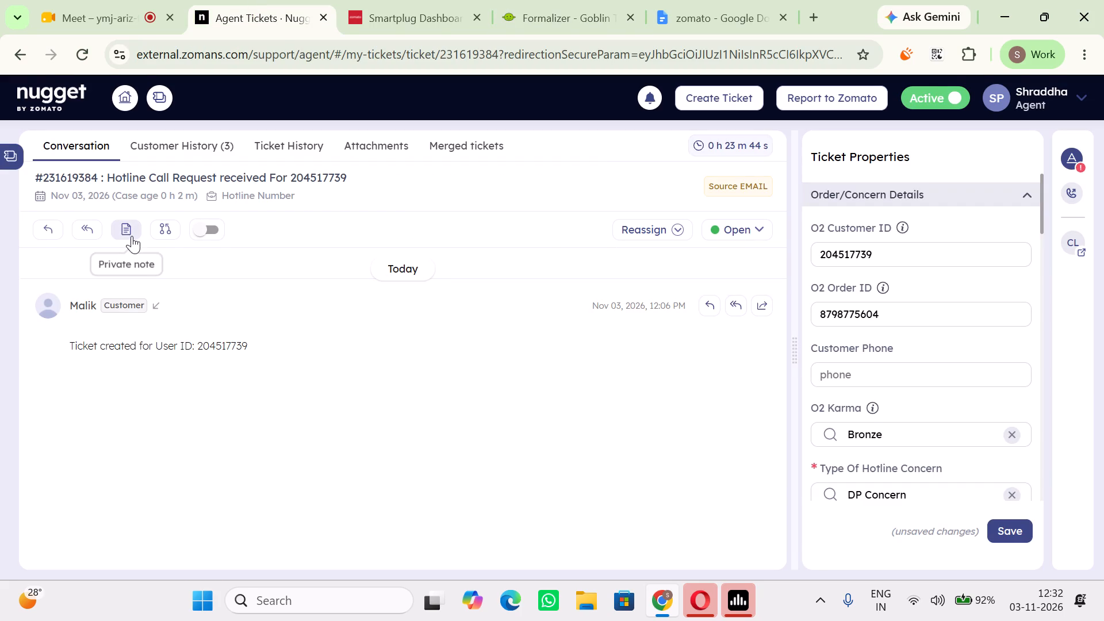
left_click(378, 338)
key("ctrl+v")
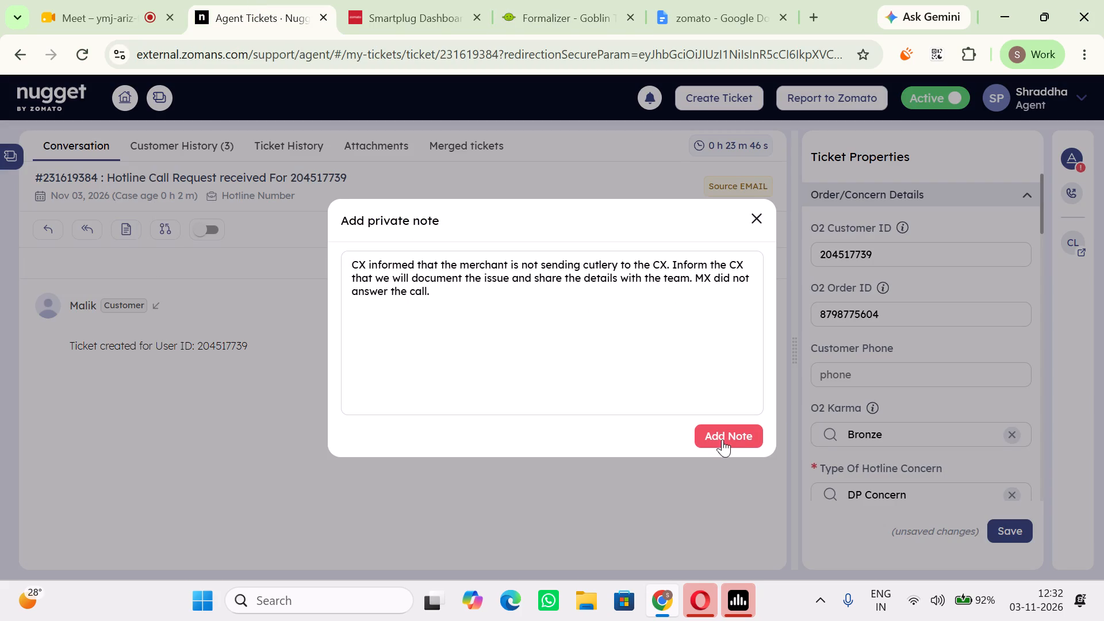
left_click(745, 440)
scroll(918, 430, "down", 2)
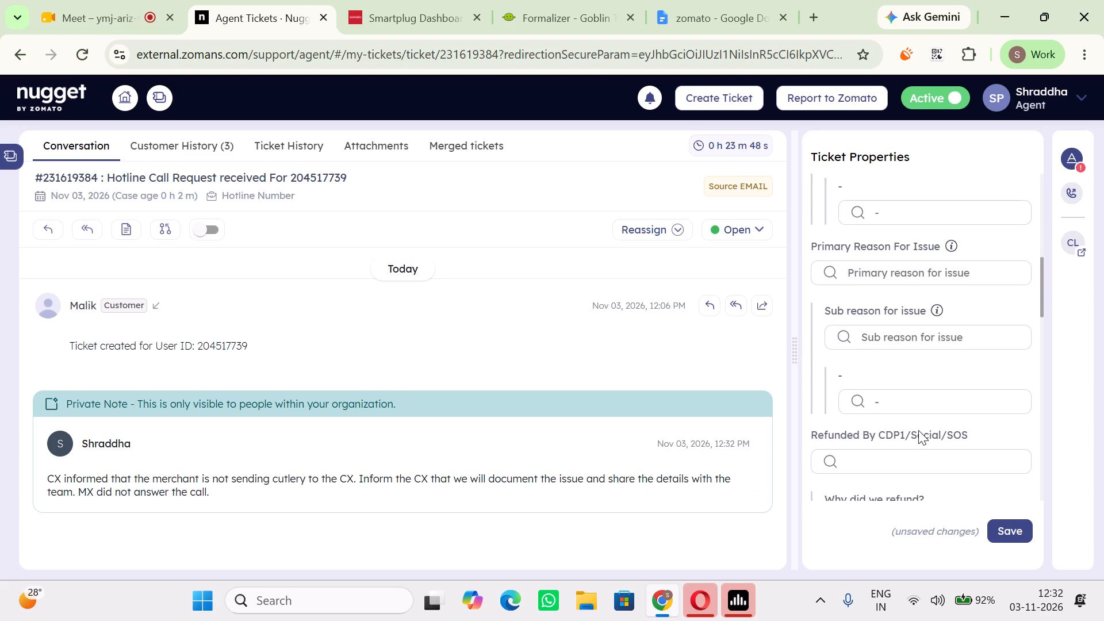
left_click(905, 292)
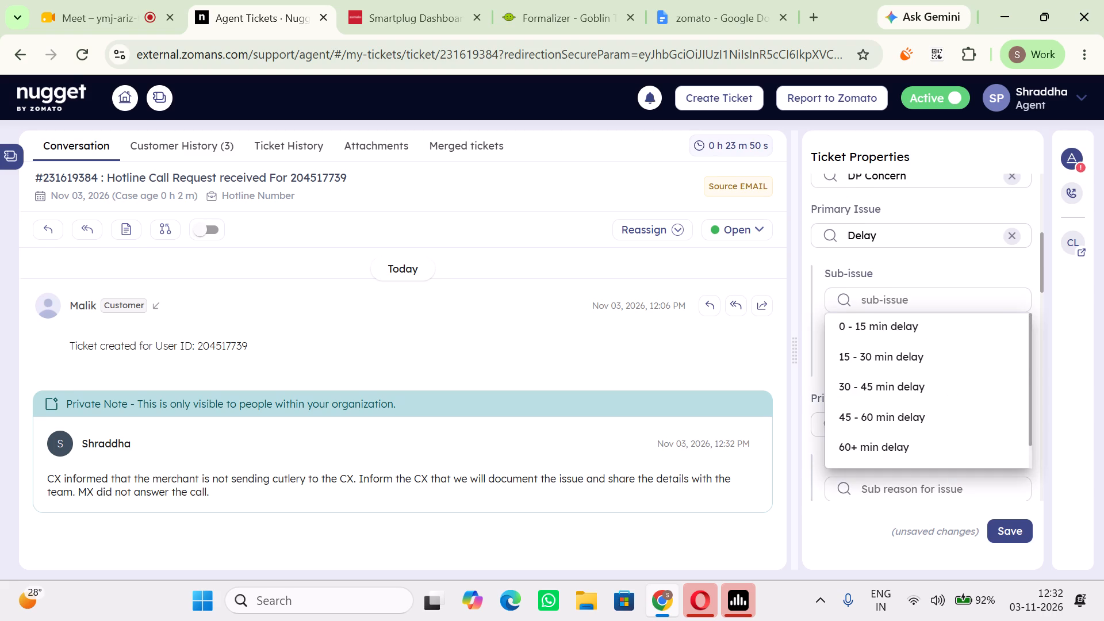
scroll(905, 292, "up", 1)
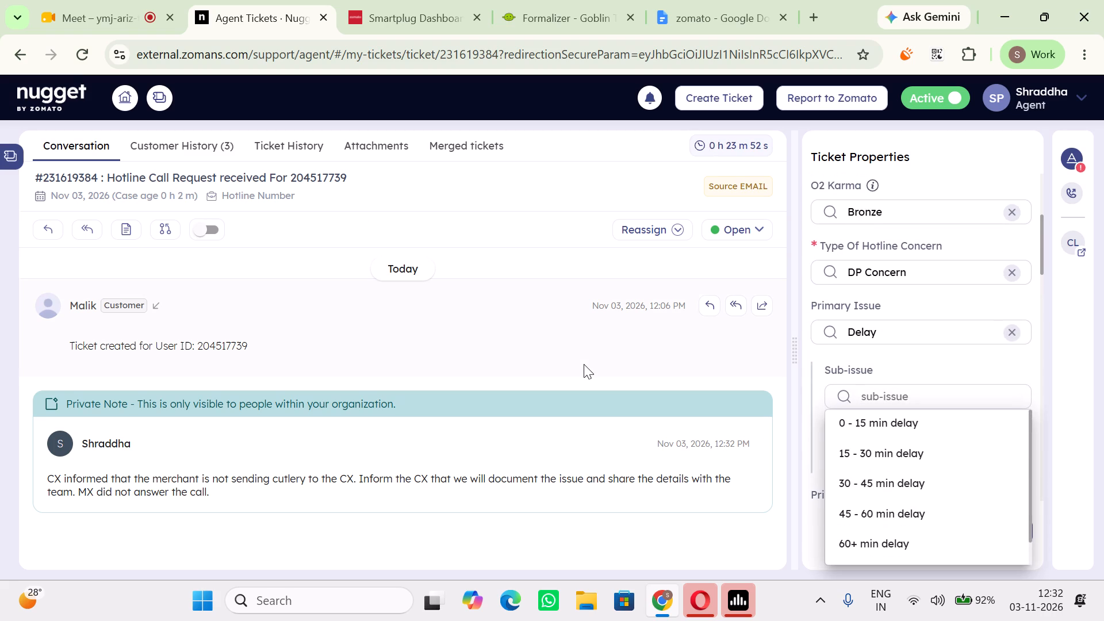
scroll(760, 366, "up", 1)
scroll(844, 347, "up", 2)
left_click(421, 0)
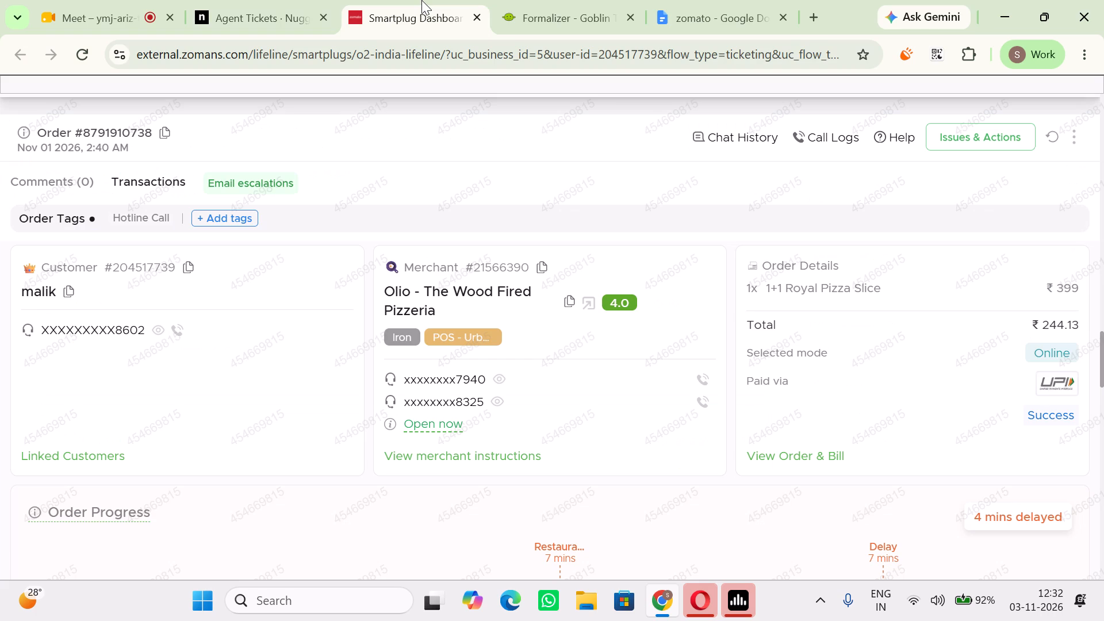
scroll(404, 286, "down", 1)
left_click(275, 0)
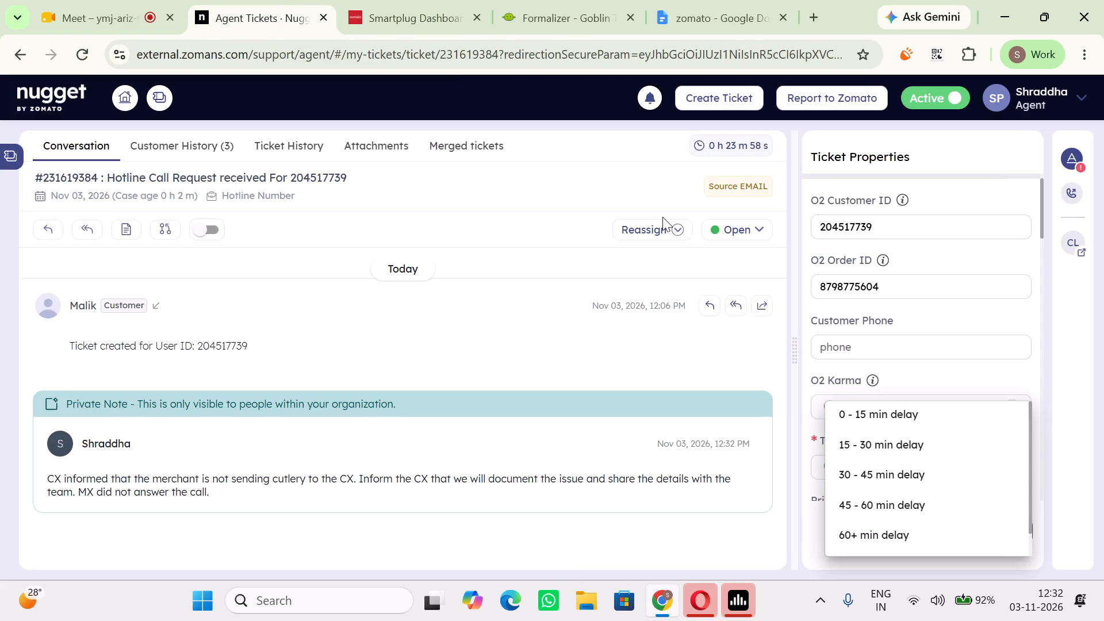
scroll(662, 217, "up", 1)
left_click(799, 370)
Set the ticket's Type Of Hotline Concern to Mx Concern and its Primary Issue to Instruction not followed.
scroll(907, 448, "down", 1)
triple_click(891, 388)
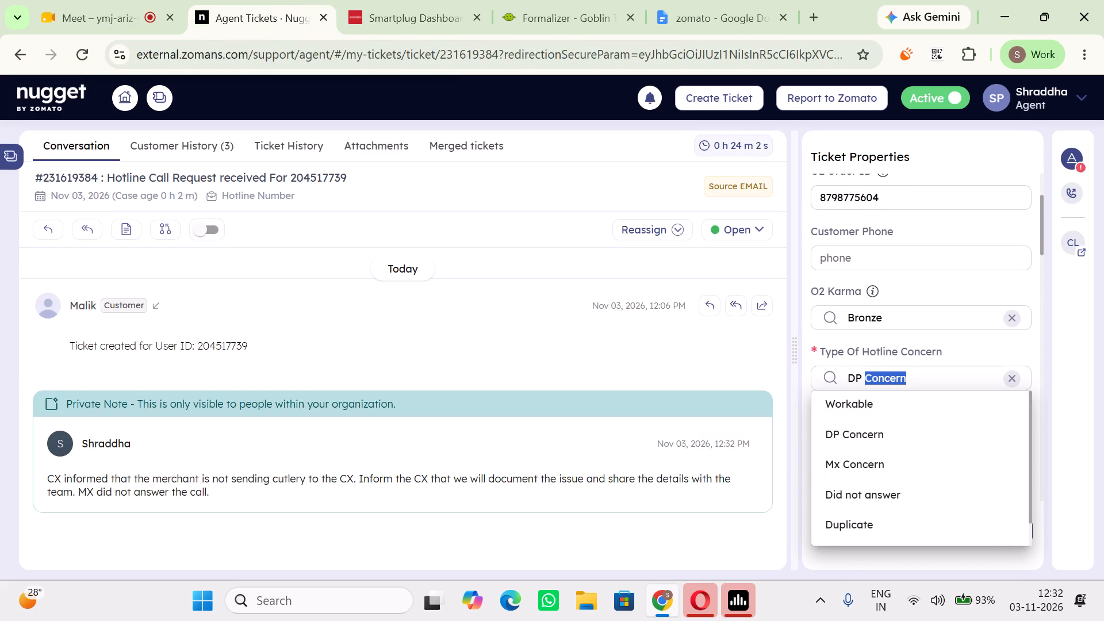
left_click(849, 459)
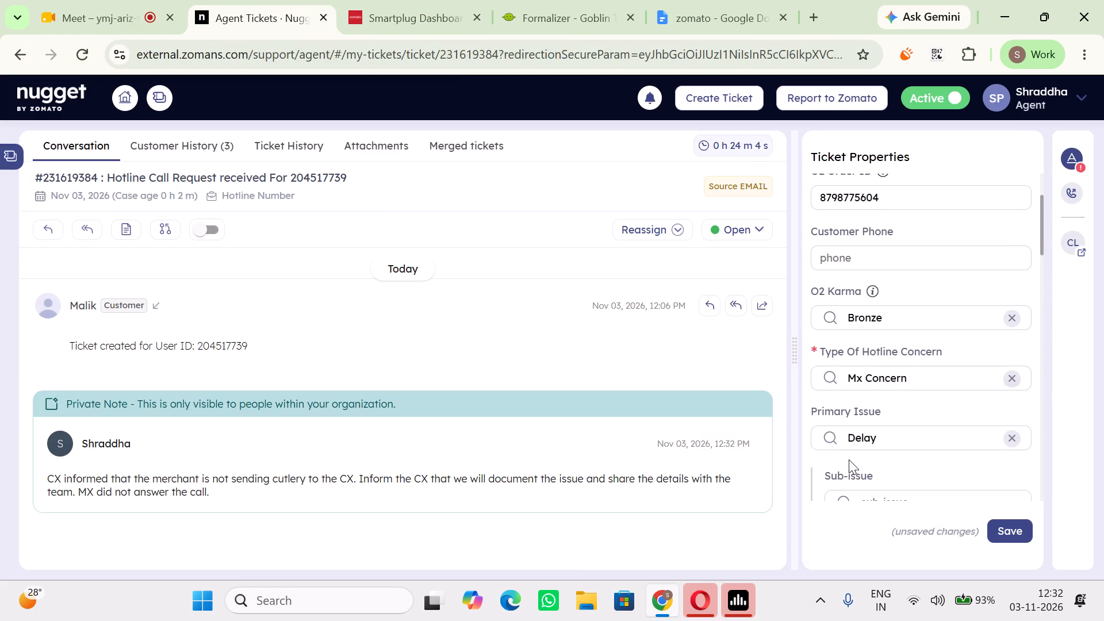
triple_click(884, 446)
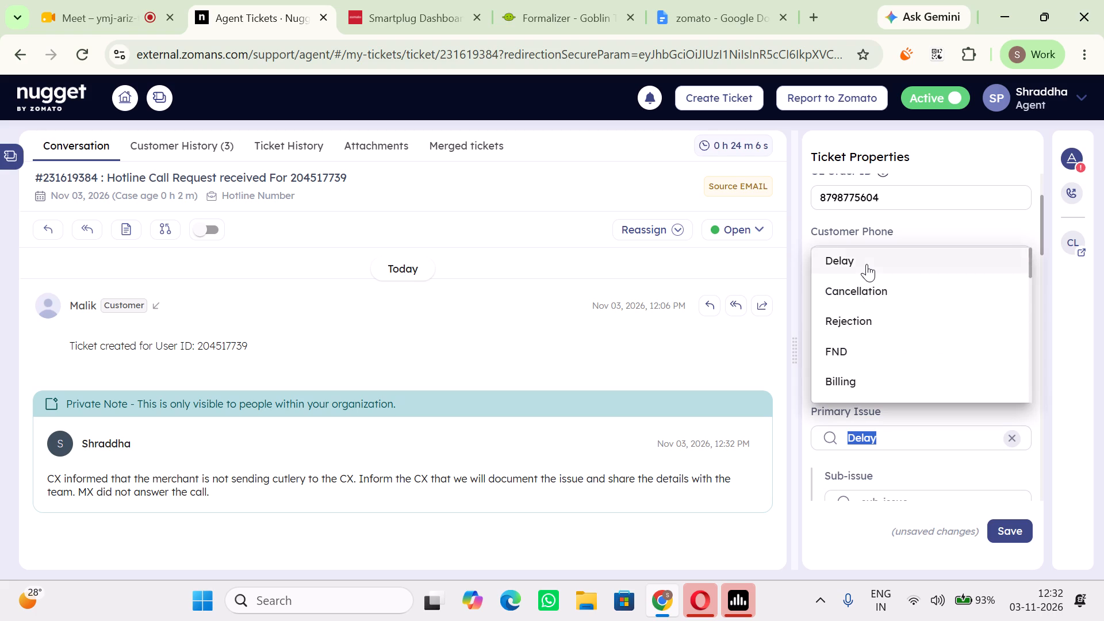
scroll(867, 264, "down", 1)
left_click(892, 279)
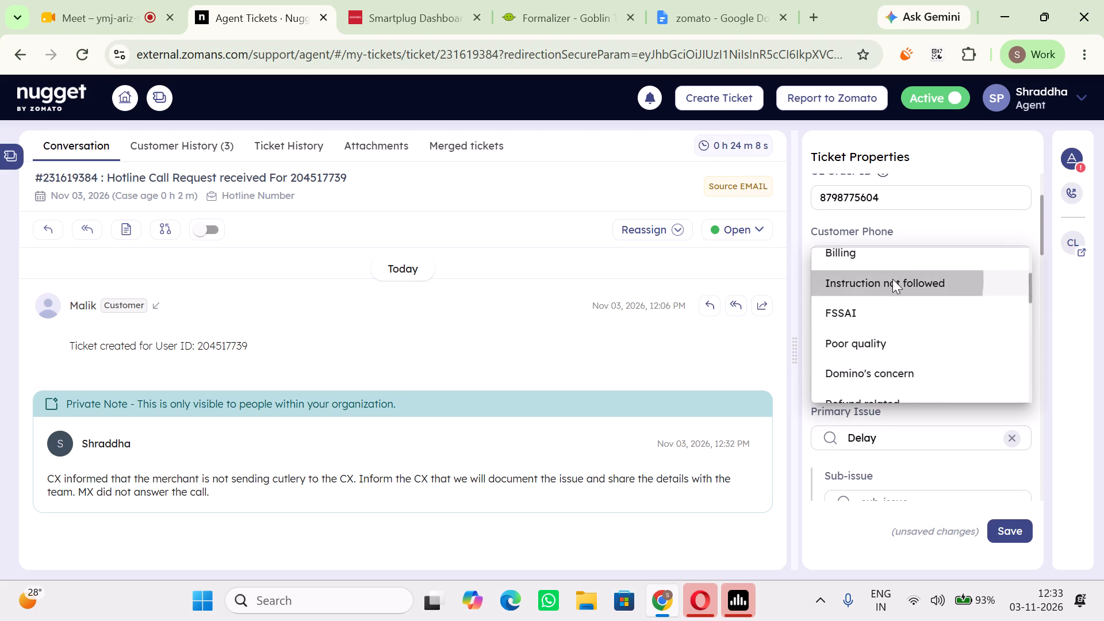
Set Refunded By CDP1/Social/SOS to No in the ticket properties.
scroll(892, 279, "down", 4)
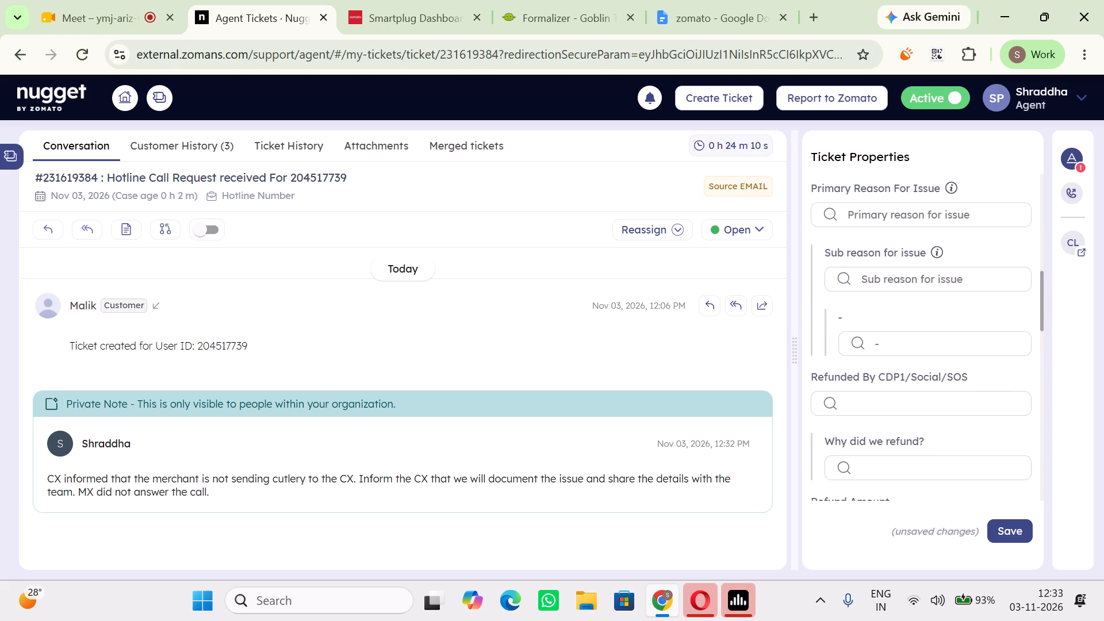
scroll(892, 279, "down", 2)
scroll(892, 279, "up", 1)
scroll(892, 279, "down", 1)
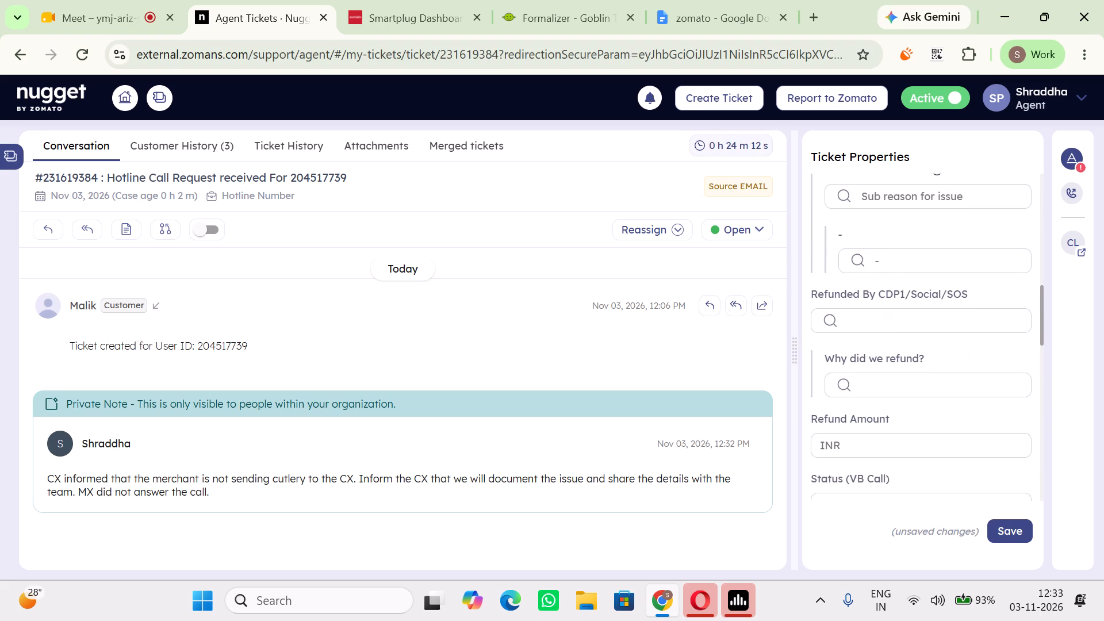
scroll(892, 279, "down", 1)
left_click(910, 312)
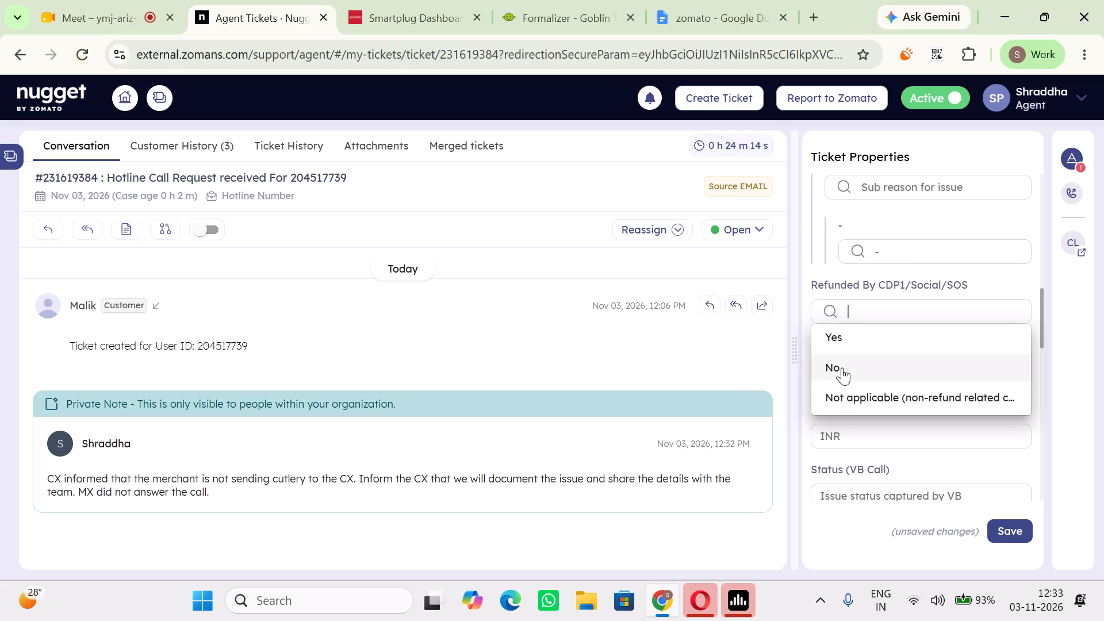
left_click(842, 367)
scroll(842, 367, "down", 1)
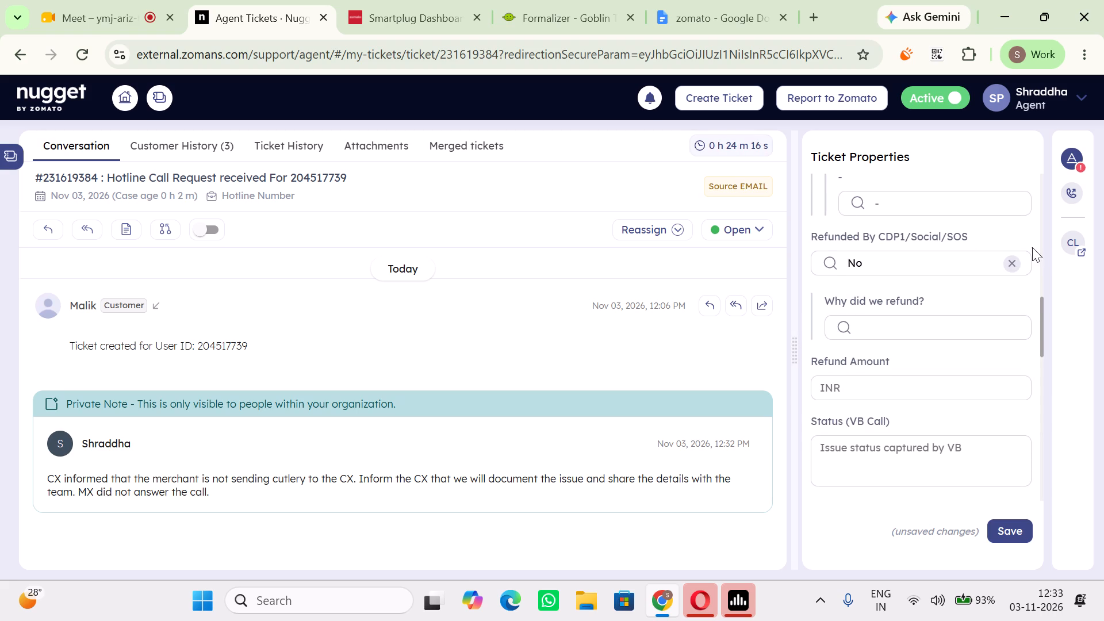
left_click(1013, 254)
left_click(978, 264)
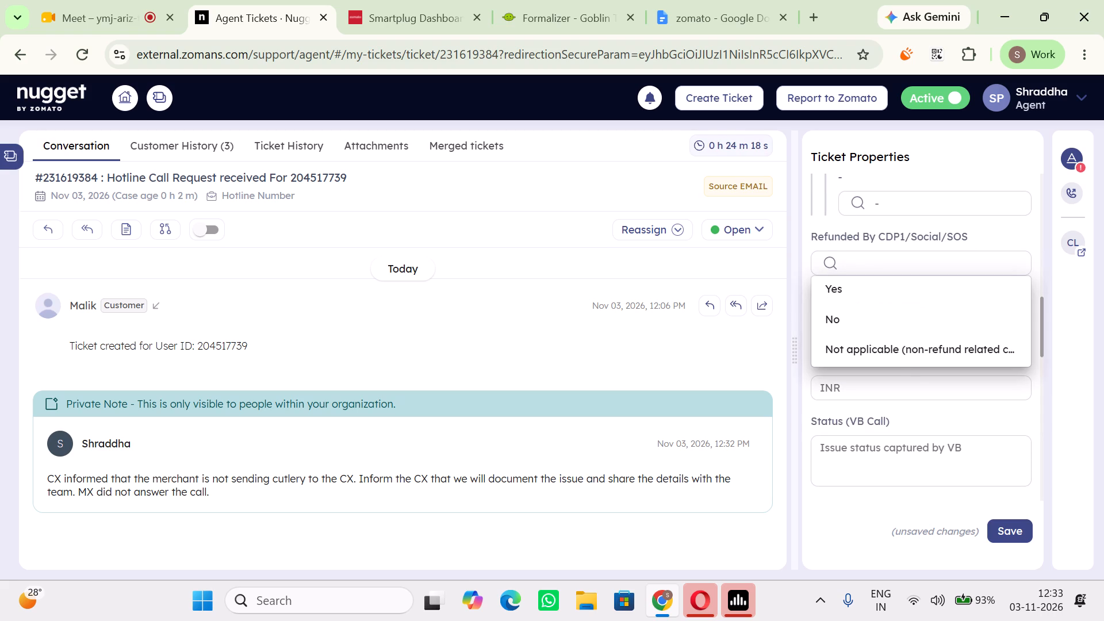
scroll(894, 347, "up", 1)
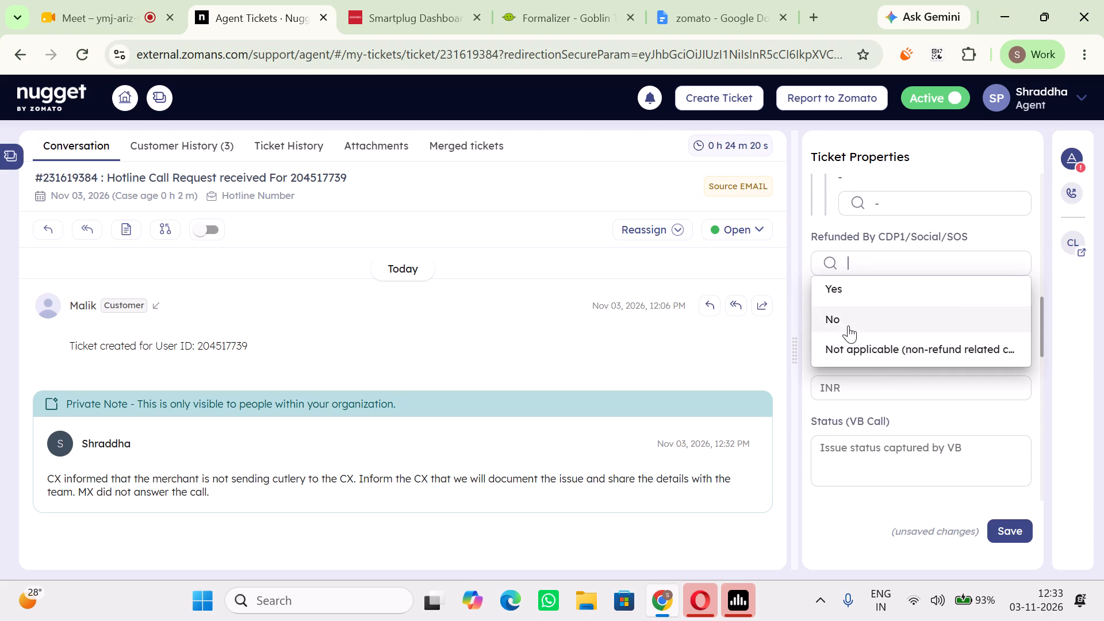
left_click(848, 325)
Choose the Primary Reason For Issue for the cutlery complaint in the ticket properties.
scroll(848, 325, "up", 3)
scroll(848, 325, "right", 1)
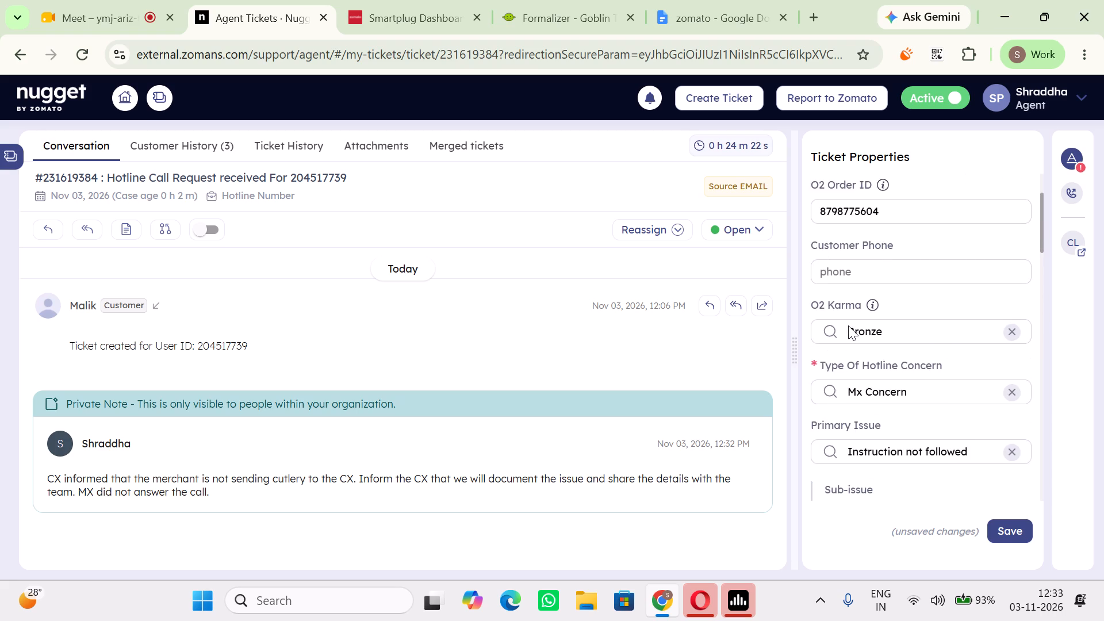
scroll(848, 325, "right", 1)
scroll(919, 371, "right", 1)
scroll(860, 413, "down", 1)
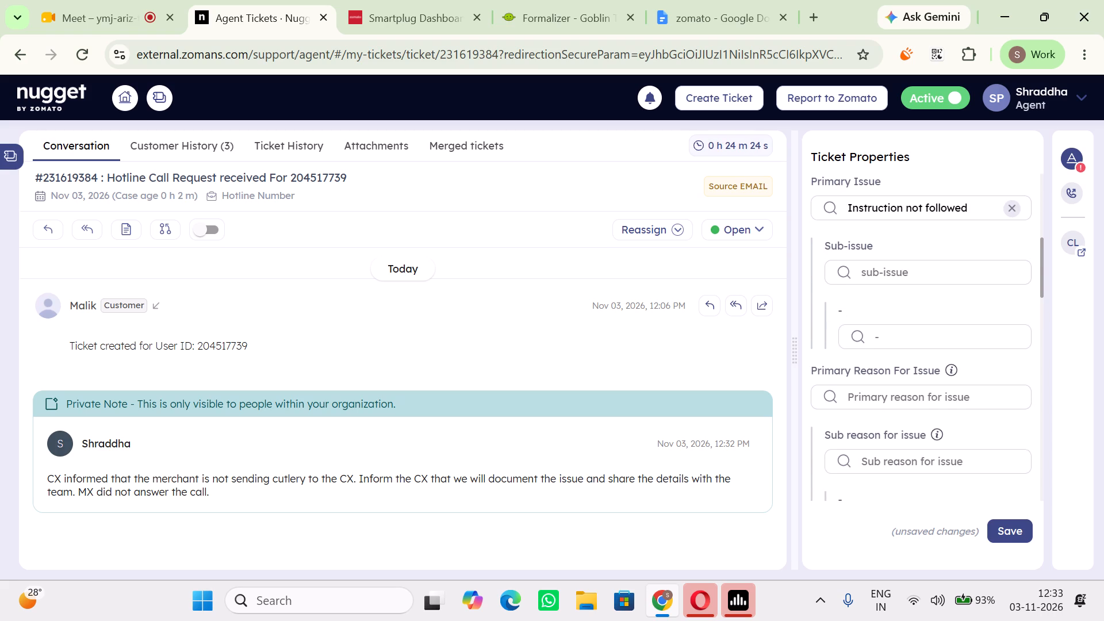
left_click(910, 389)
left_click(858, 451)
Set the Sub reason for issue to Packaging under the MX primary reason in the ticket properties.
left_click(895, 451)
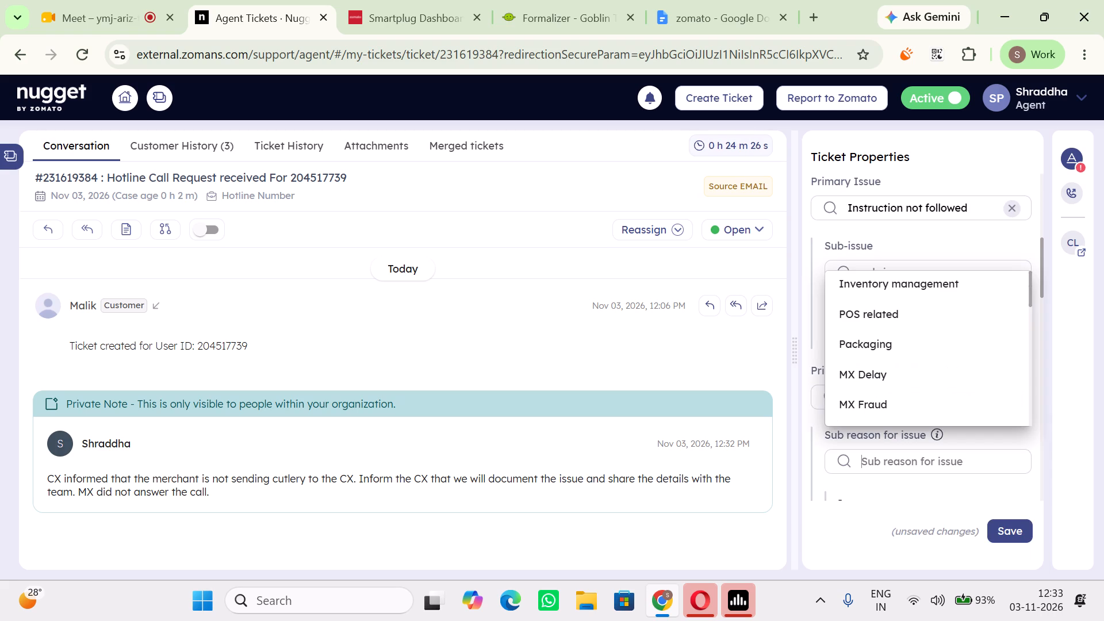
scroll(892, 348, "down", 1)
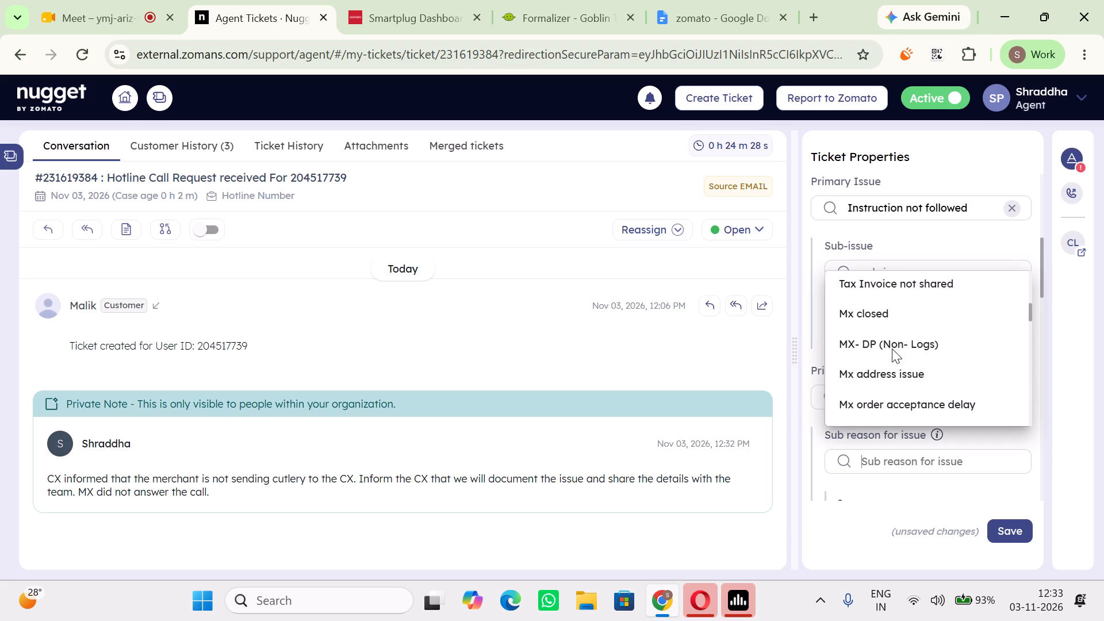
scroll(892, 348, "down", 2)
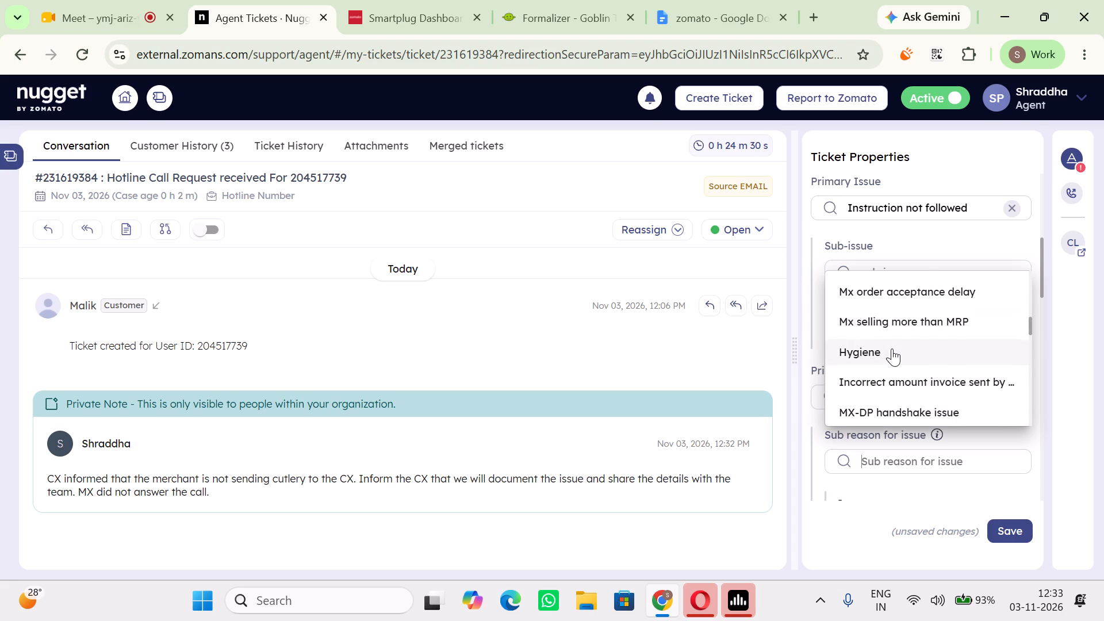
scroll(892, 348, "down", 2)
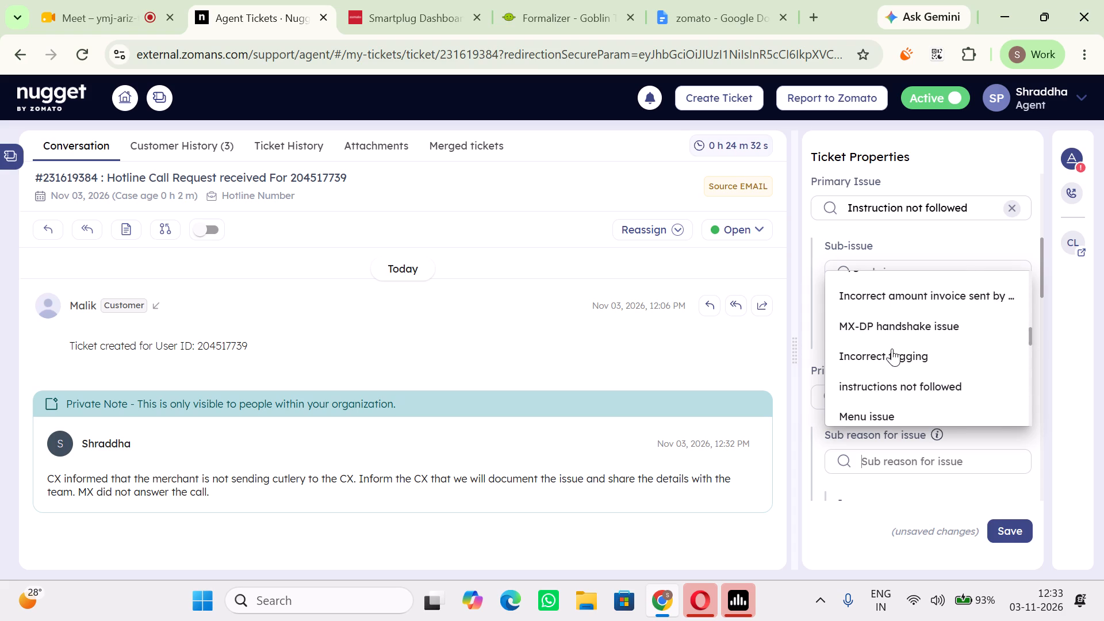
scroll(892, 348, "down", 2)
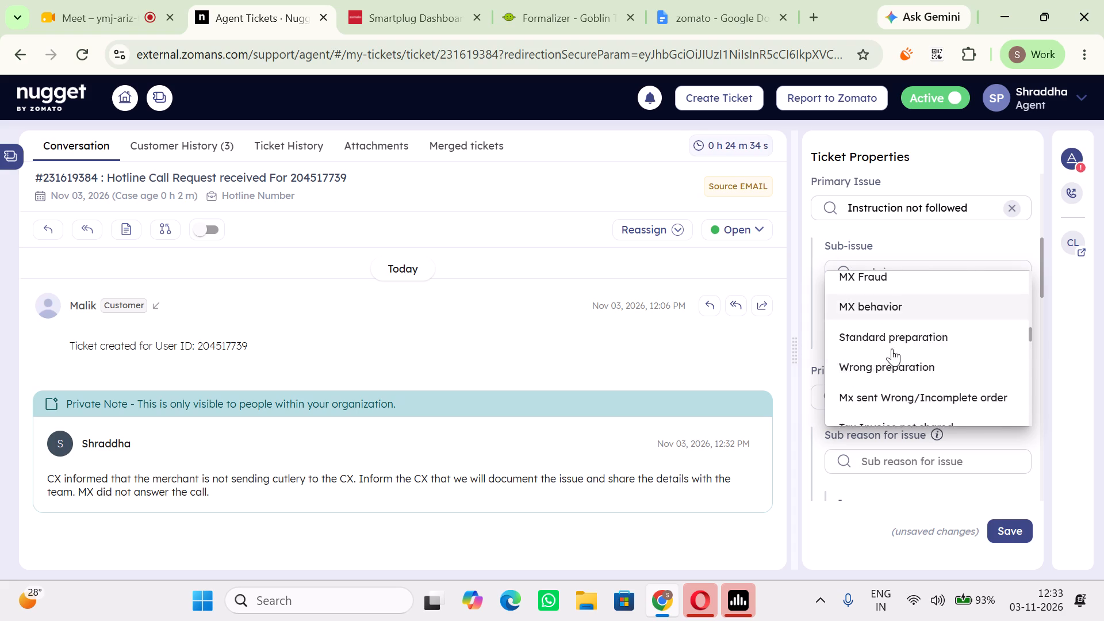
scroll(892, 348, "down", 1)
scroll(942, 331, "down", 1)
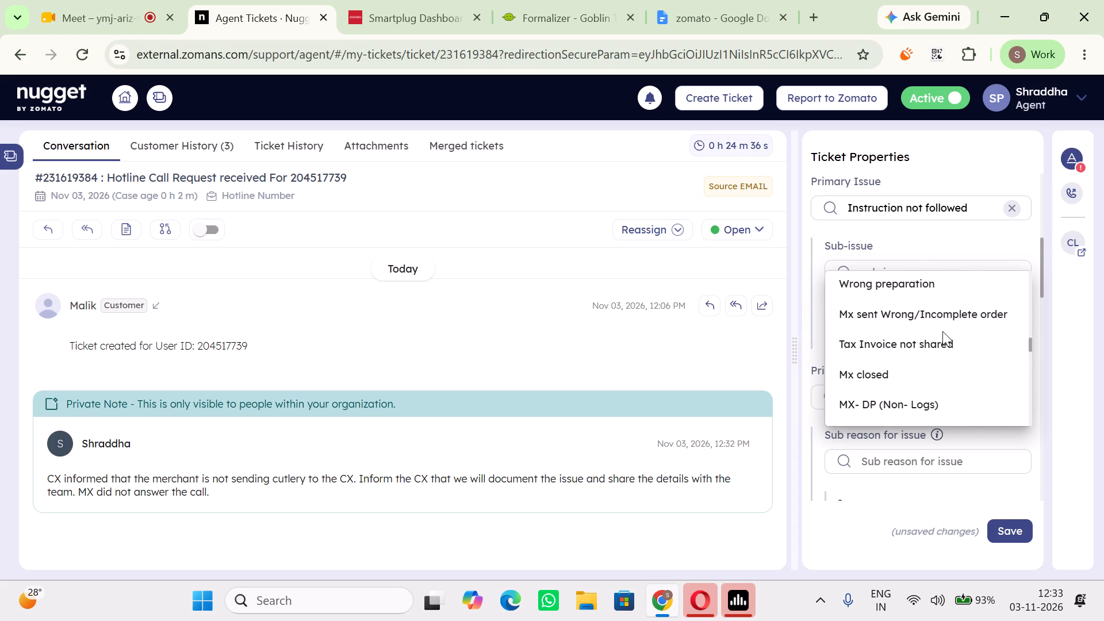
scroll(942, 331, "down", 2)
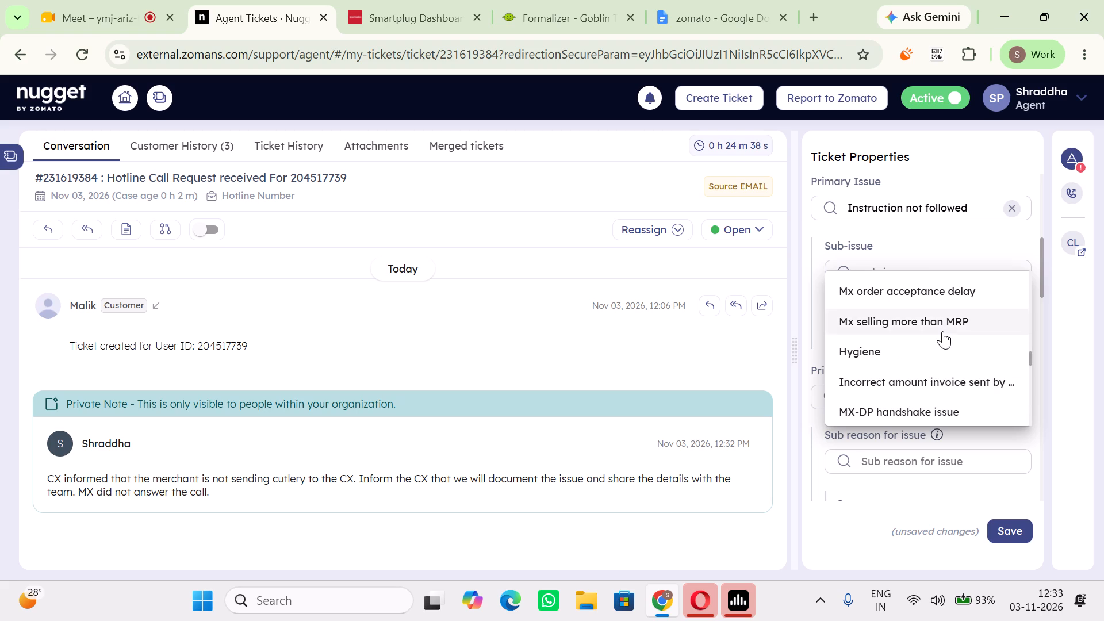
scroll(942, 331, "up", 15)
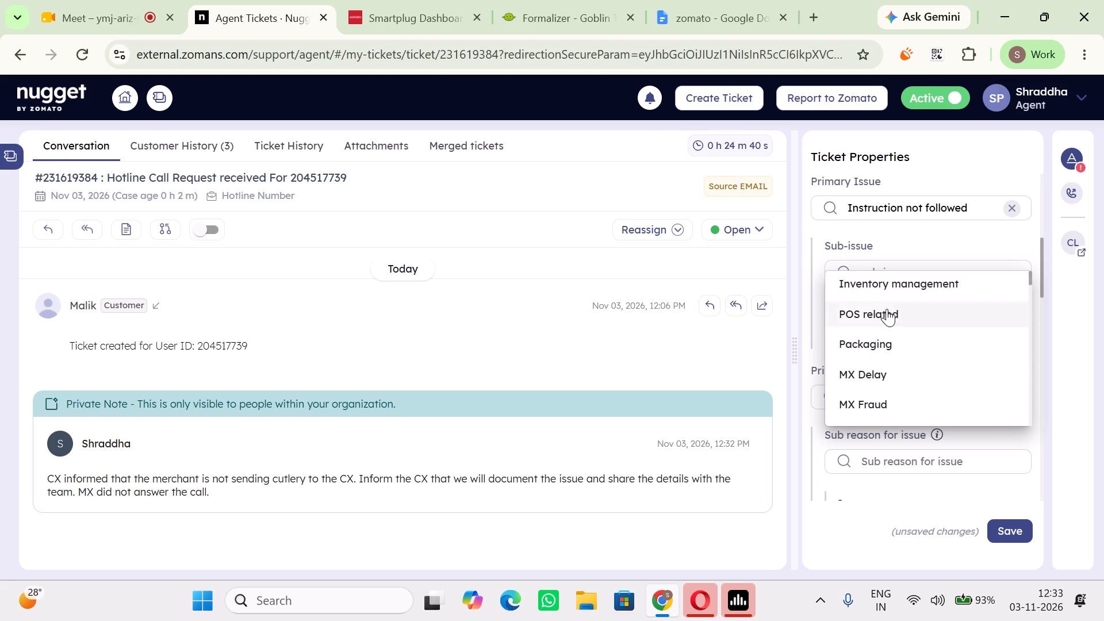
left_click(887, 339)
scroll(954, 432, "down", 3)
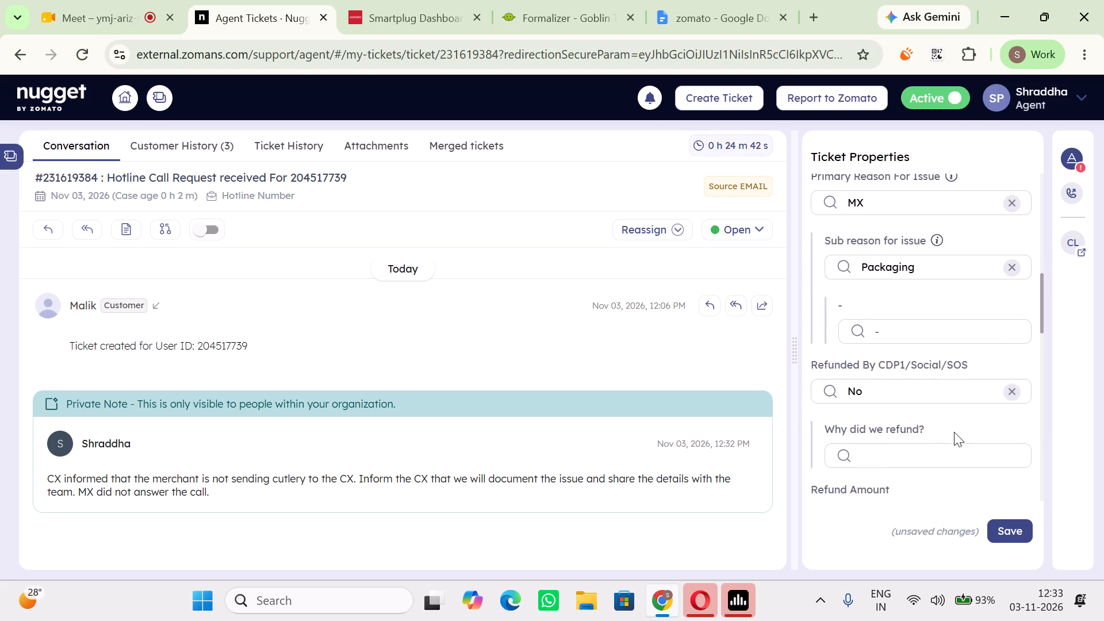
scroll(954, 432, "down", 7)
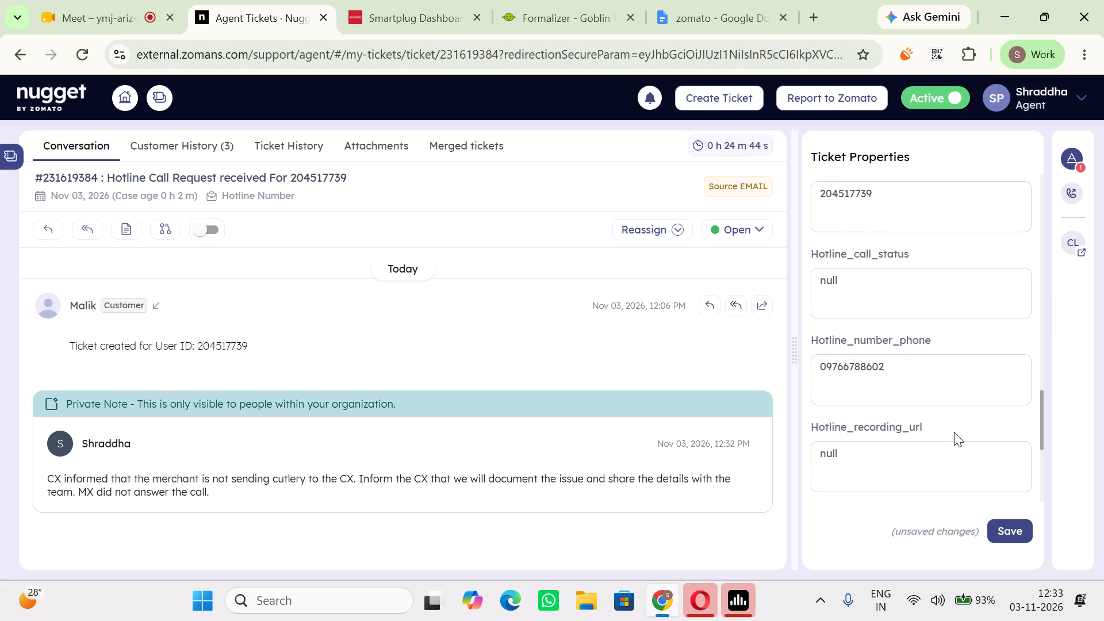
scroll(954, 432, "up", 10)
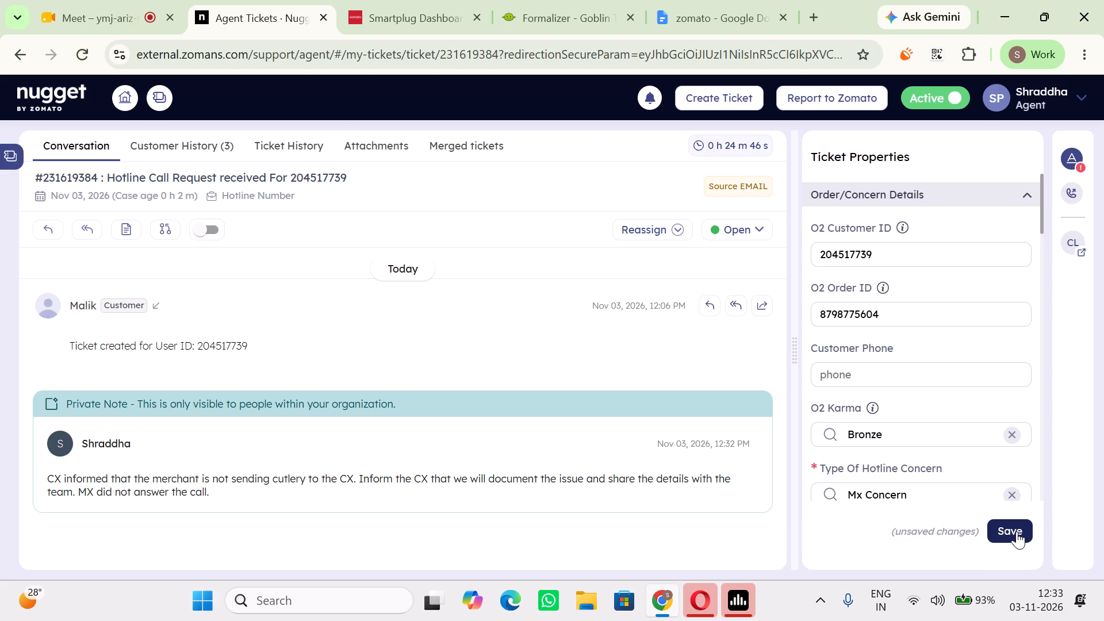
Switch to the Smartplug Dashboard, view the Customer Overview for the ticket's customer, and return to the ticket.
left_click(367, 7)
scroll(224, 331, "up", 10)
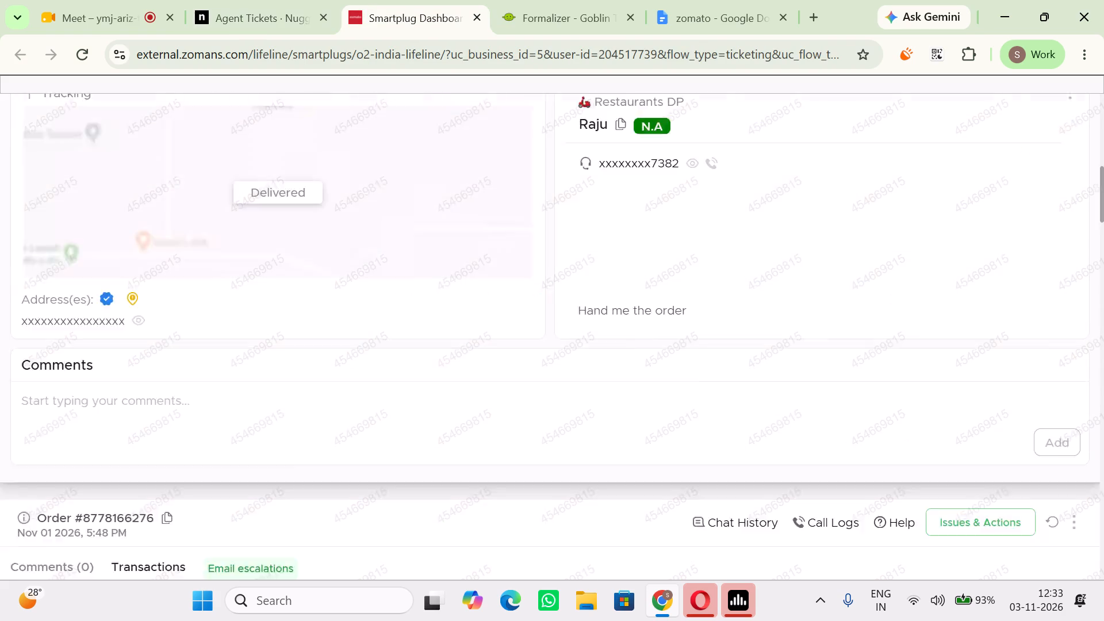
left_click(33, 274)
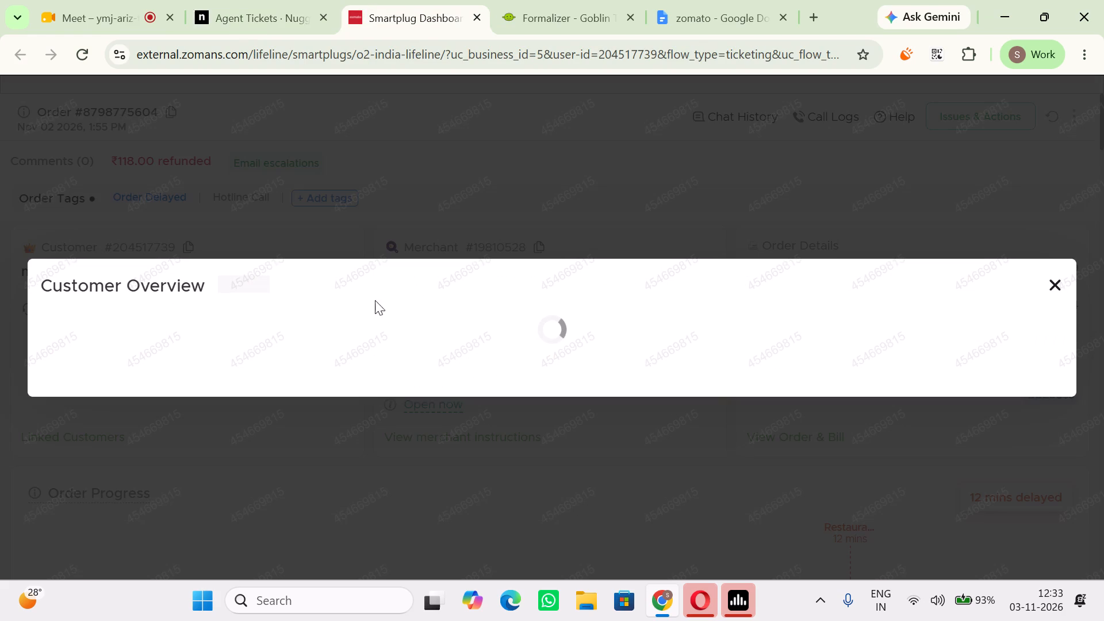
left_click(1052, 274)
left_click(312, 0)
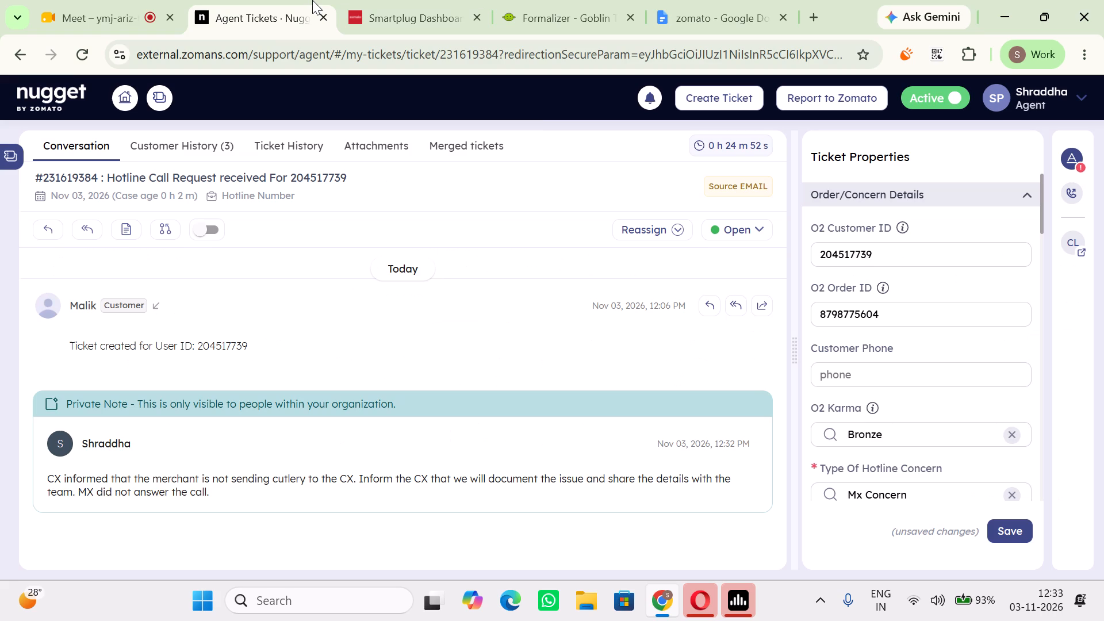
Review the completed ticket properties and save them on the hotline call request ticket.
scroll(899, 333, "down", 1)
scroll(972, 390, "down", 1)
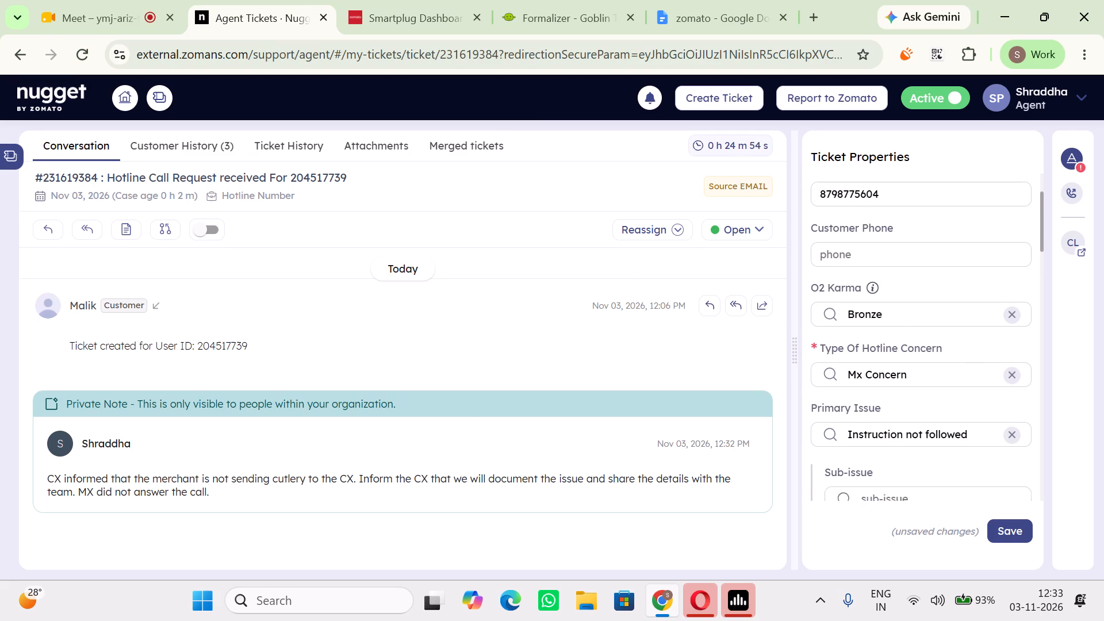
scroll(972, 390, "down", 1)
scroll(972, 390, "up", 6)
left_click(1023, 535)
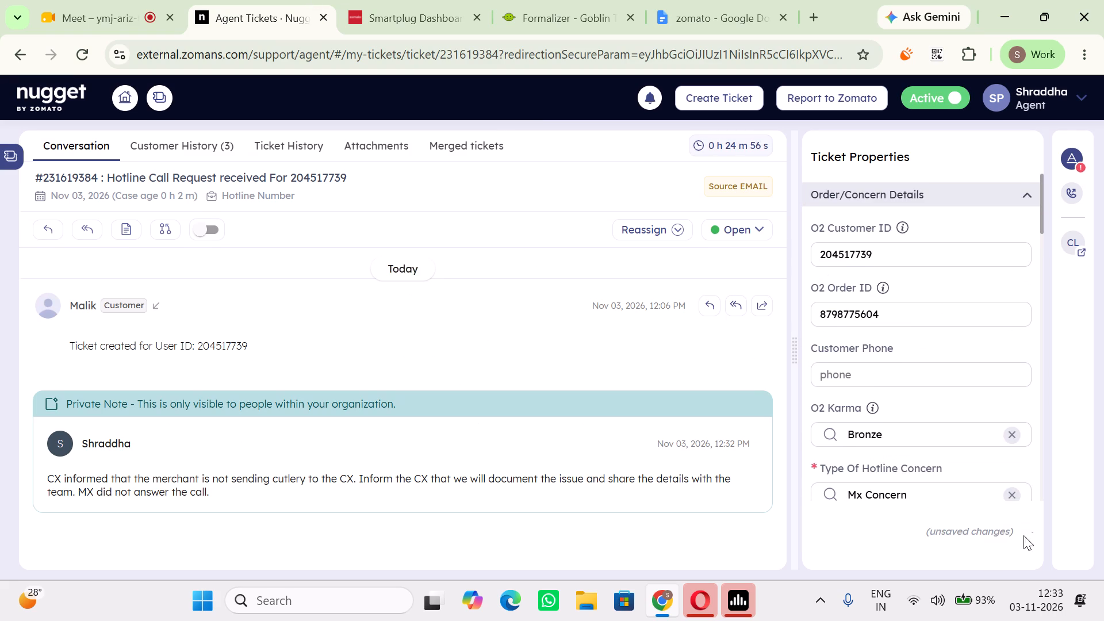
Change the hotline call request ticket's status to Closed.
left_click(732, 237)
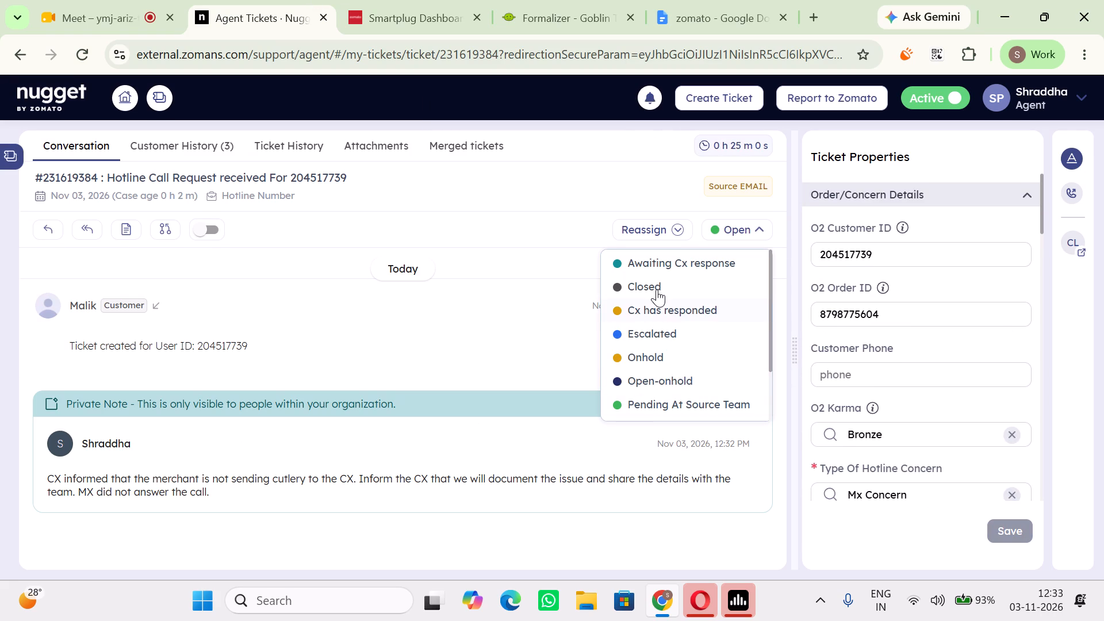
left_click(657, 289)
left_click(726, 361)
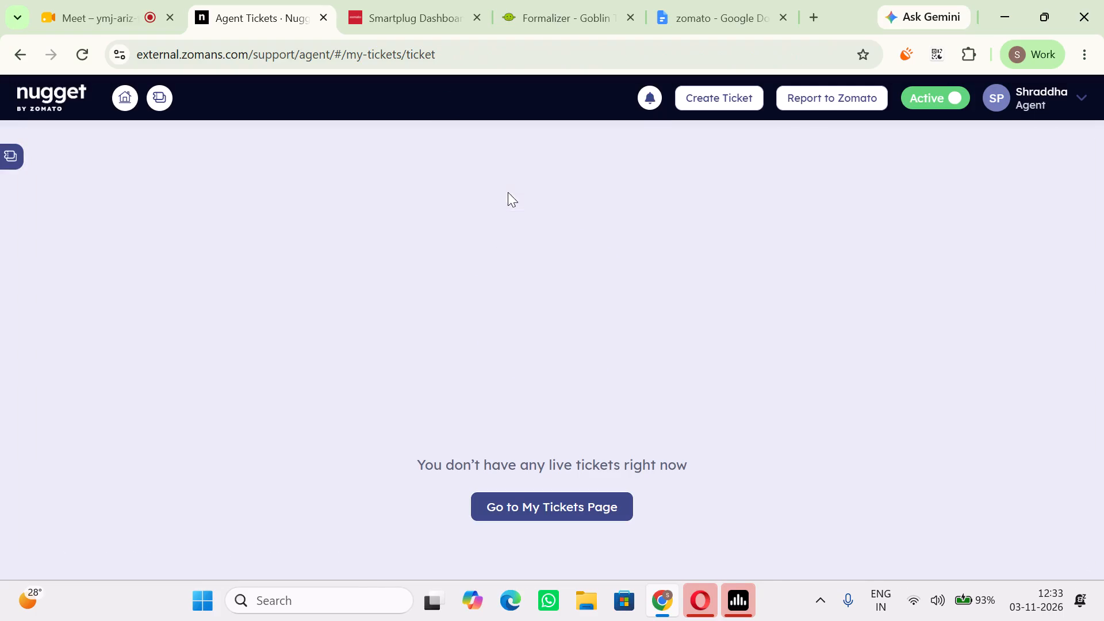
Switch to the Smartplug Dashboard showing the closed ticket's order.
left_click(422, 0)
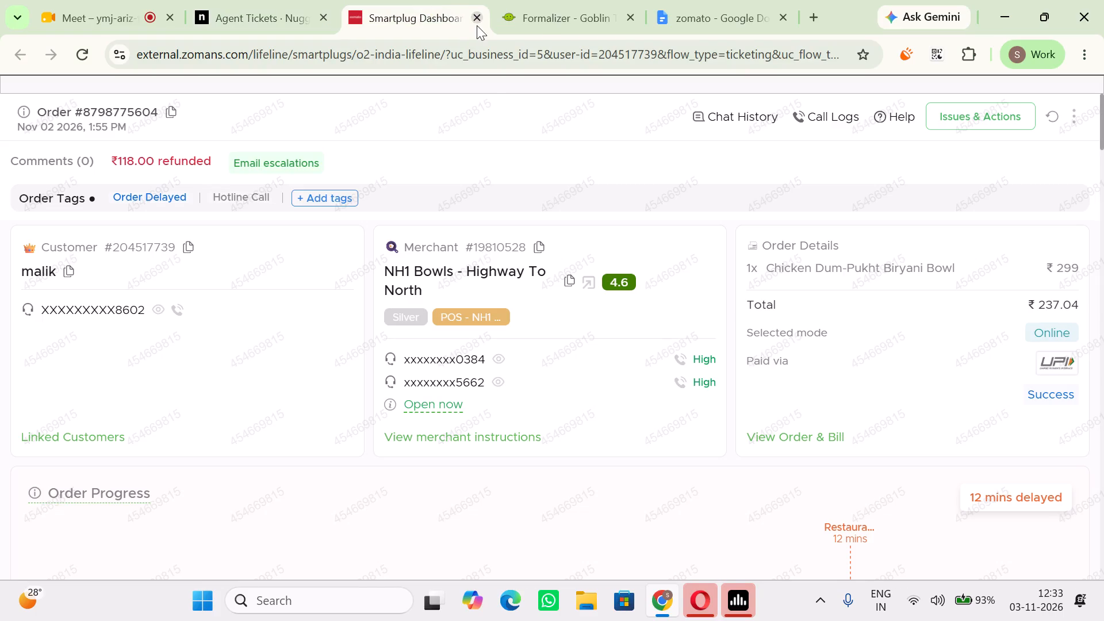
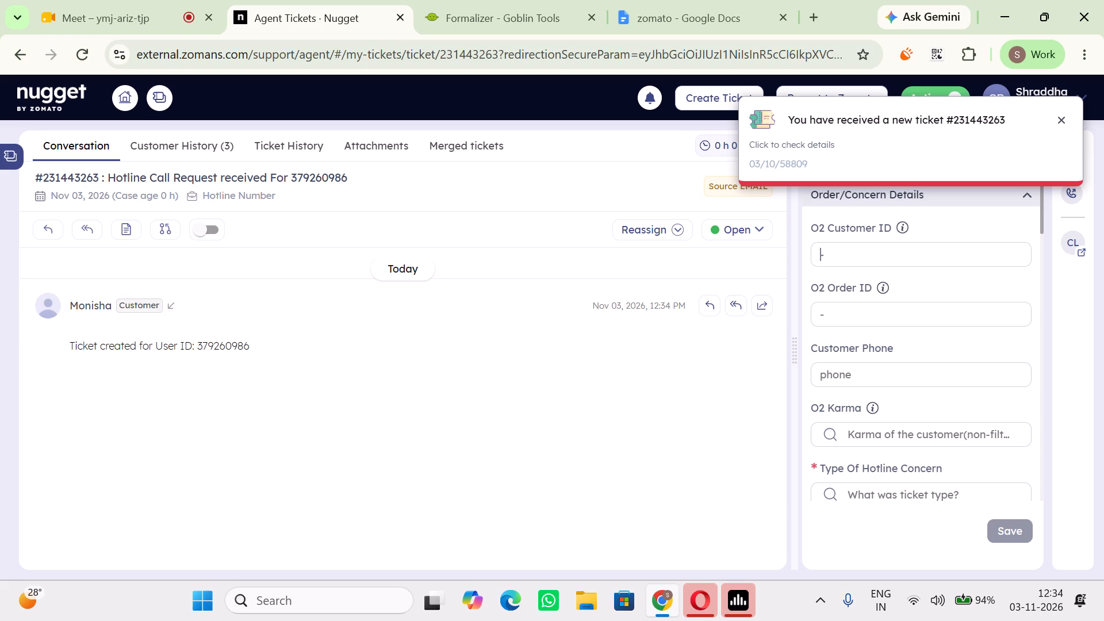
Fill the O2 Customer ID with the user ID from the new hotline ticket and save the ticket properties.
scroll(899, 551, "up", 4)
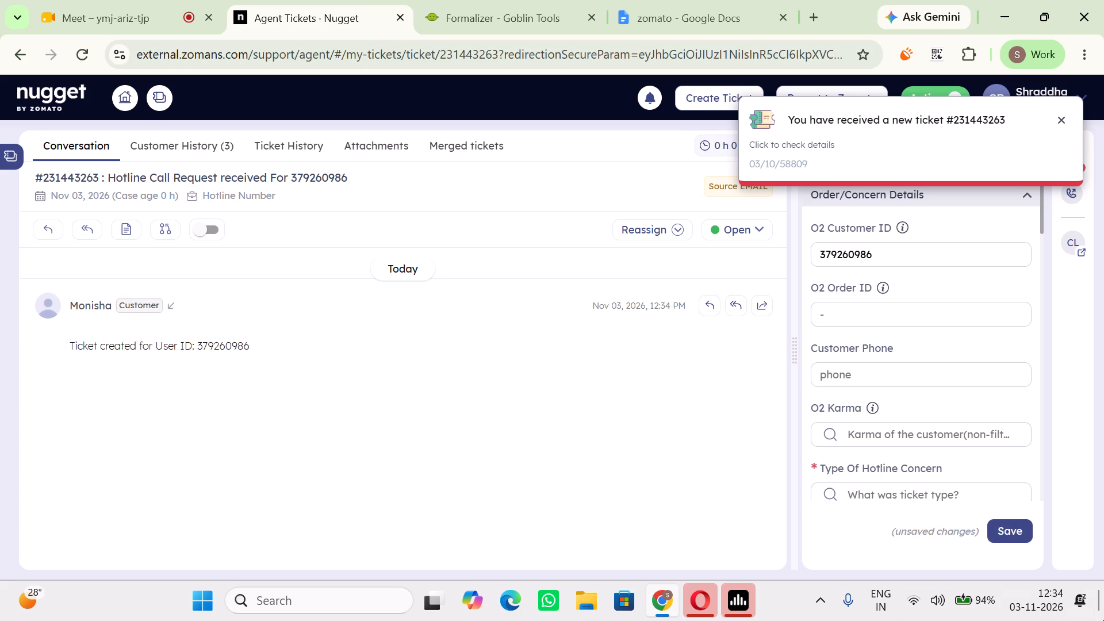
left_click(1000, 523)
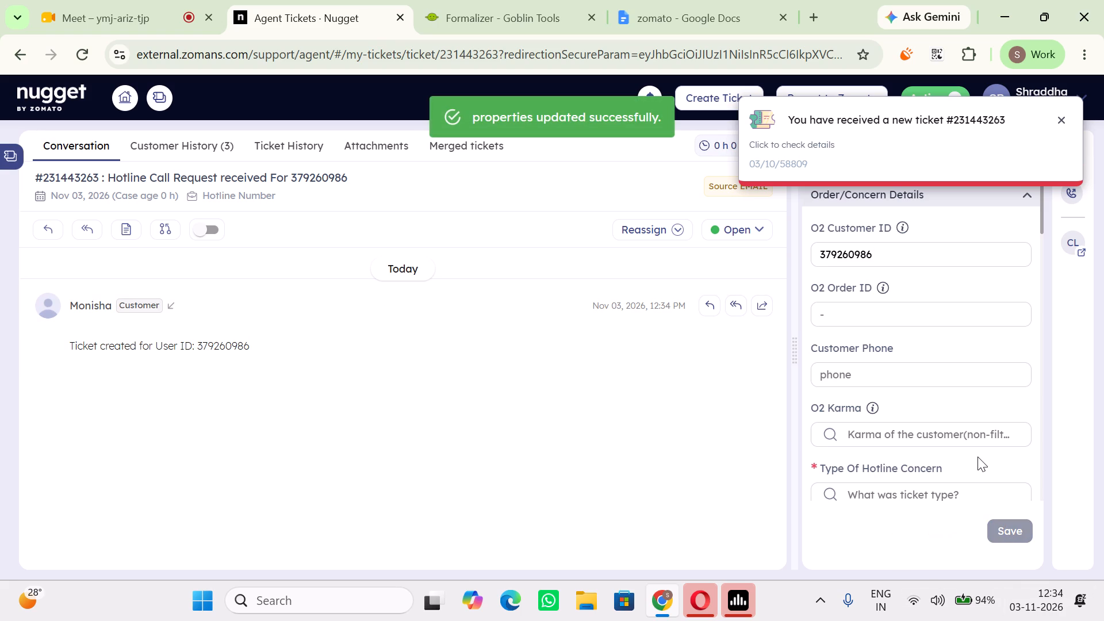
Open the CD Lifeline smartplug for the new hotline call request ticket.
scroll(977, 457, "up", 5)
left_click(1068, 255)
left_click(1071, 251)
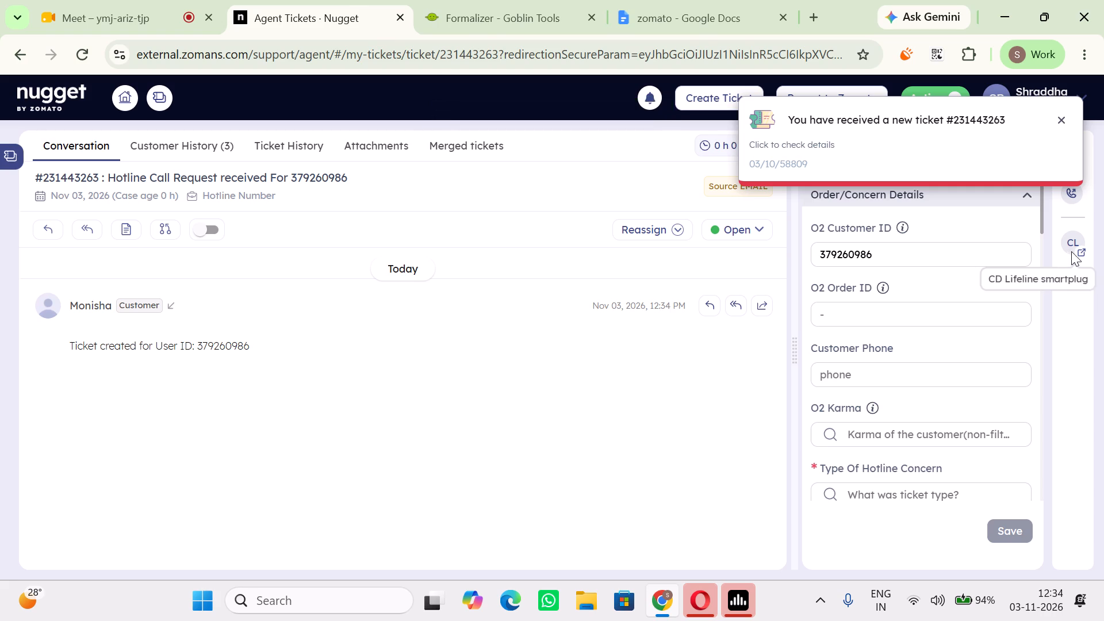
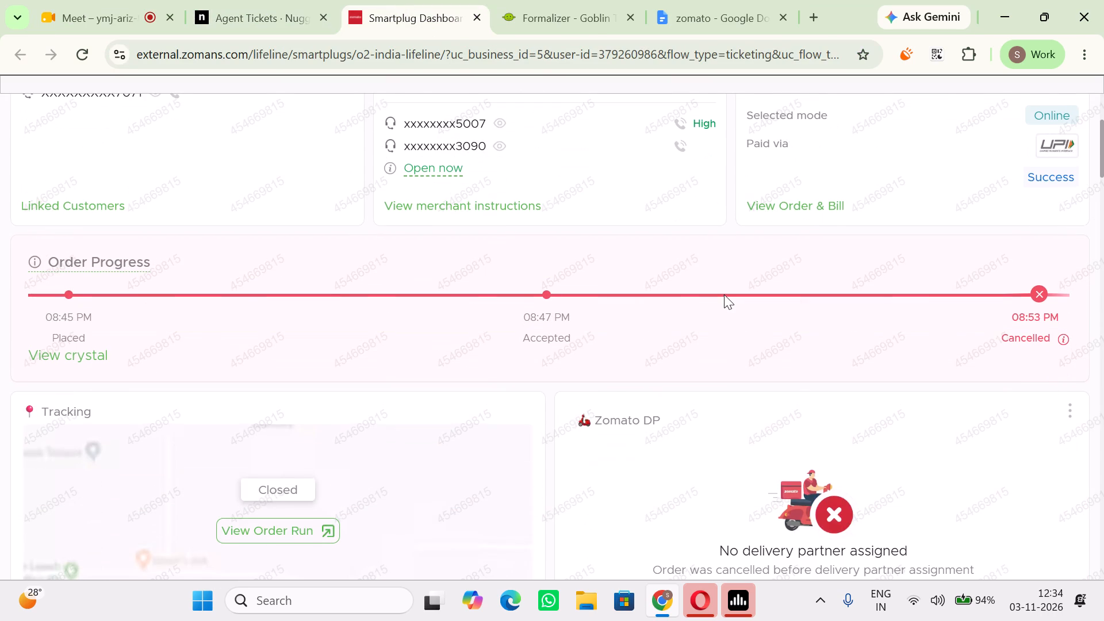
scroll(724, 294, "down", 2)
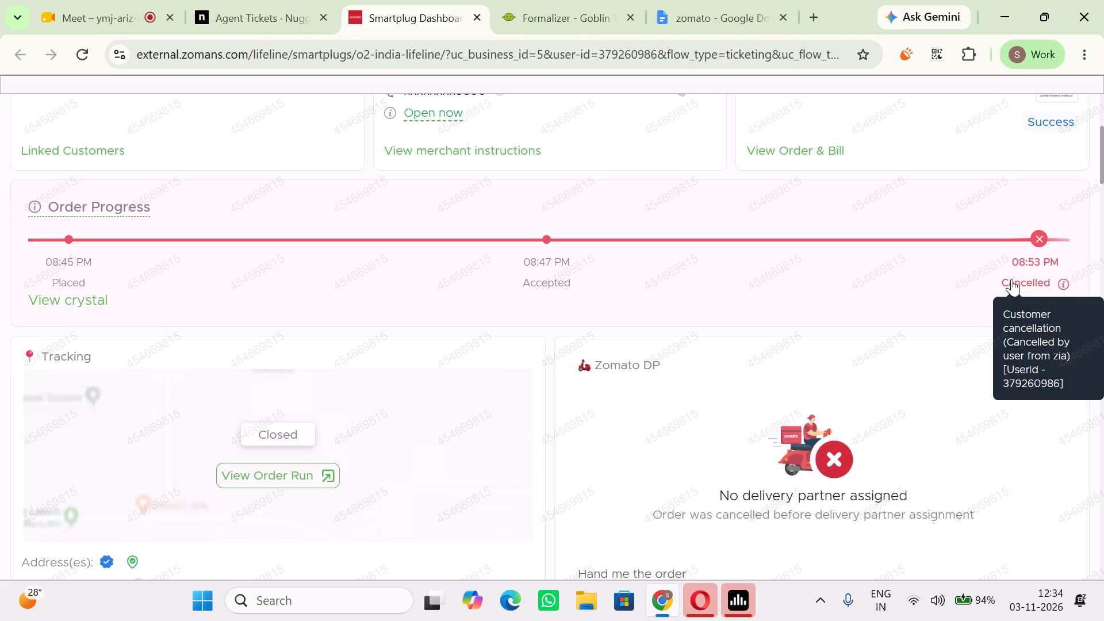
scroll(1011, 279, "up", 4)
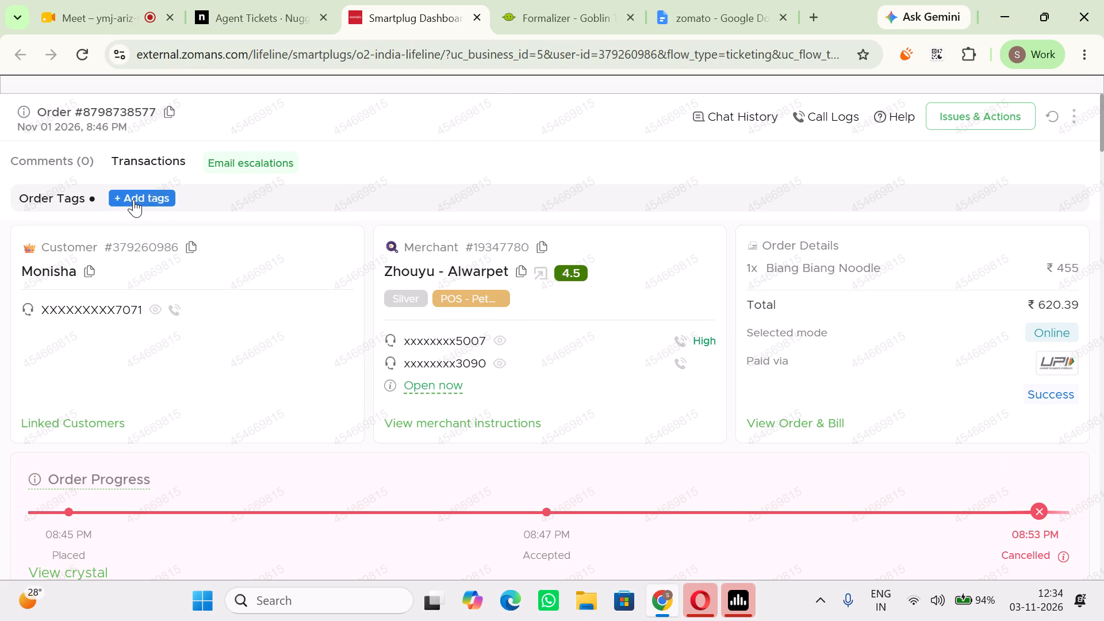
left_click(133, 200)
type("ho")
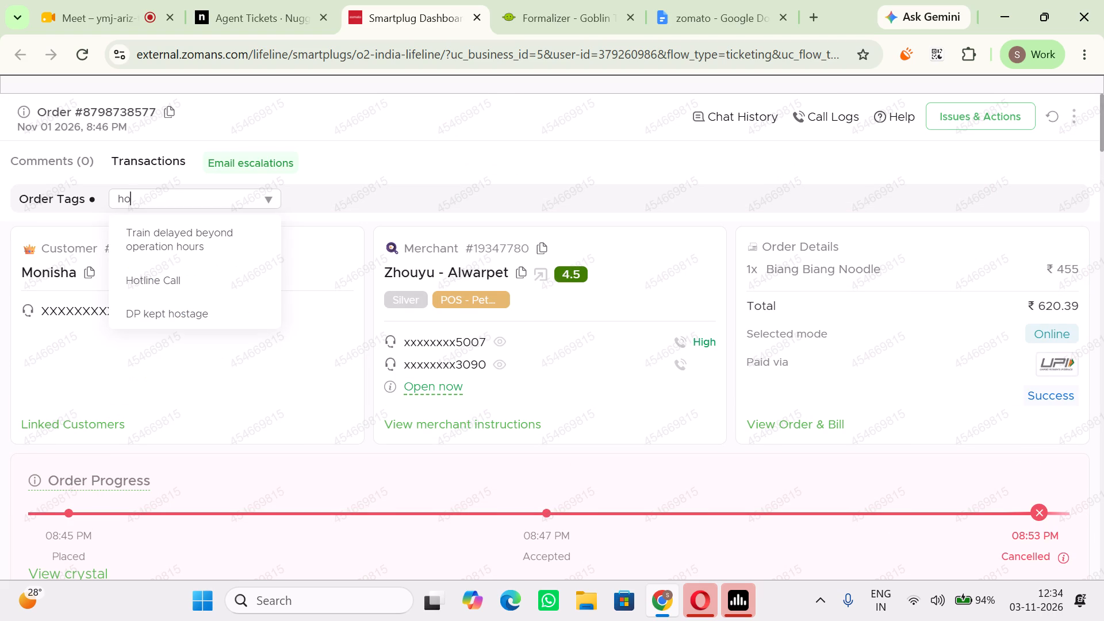
left_click(186, 289)
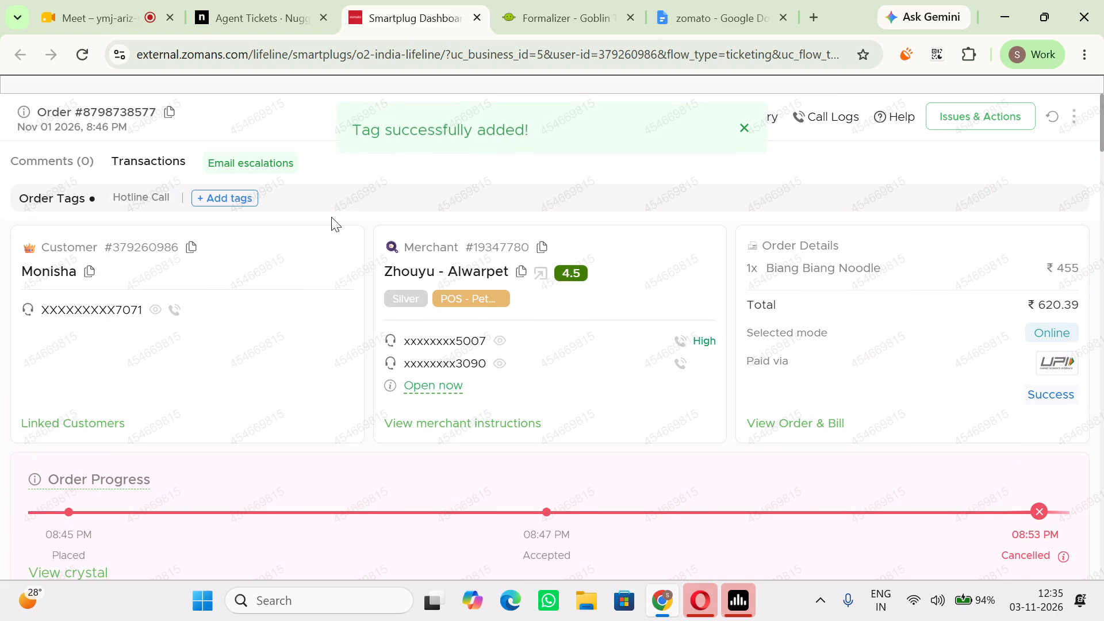
Open the order's chat history and read the November 1 conversation about cancelling the order.
left_click(769, 117)
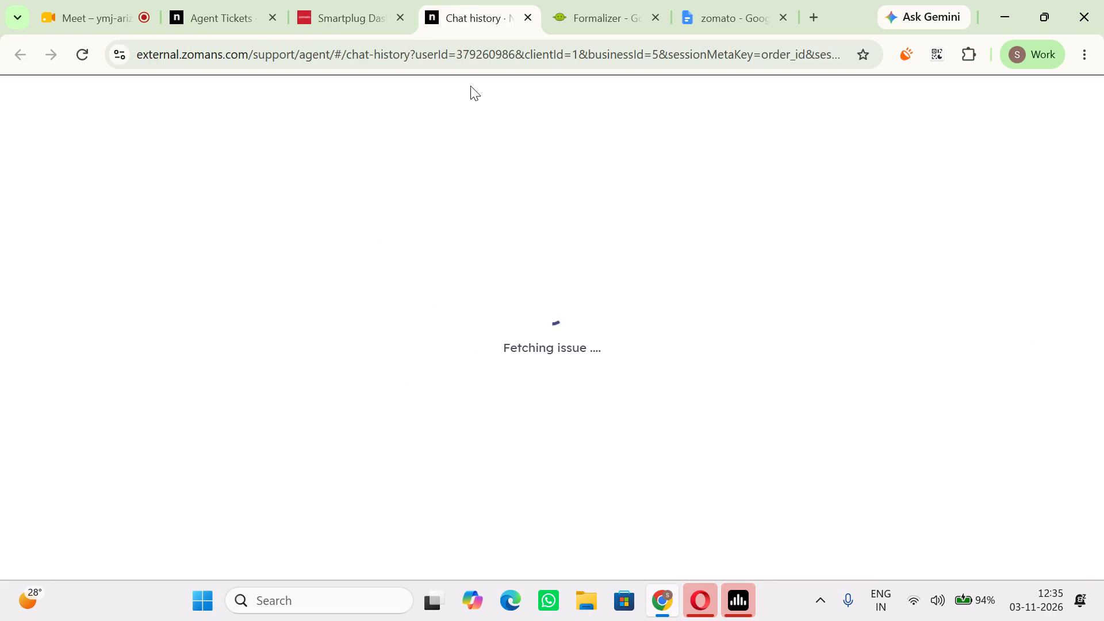
left_click(381, 0)
left_click(457, 0)
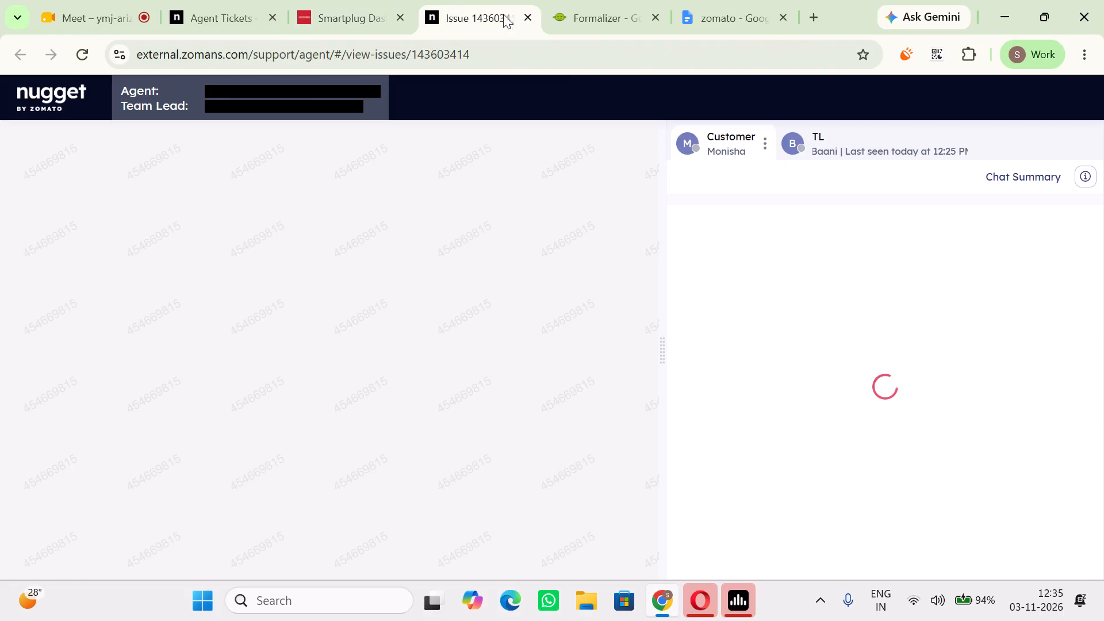
scroll(731, 358, "down", 2)
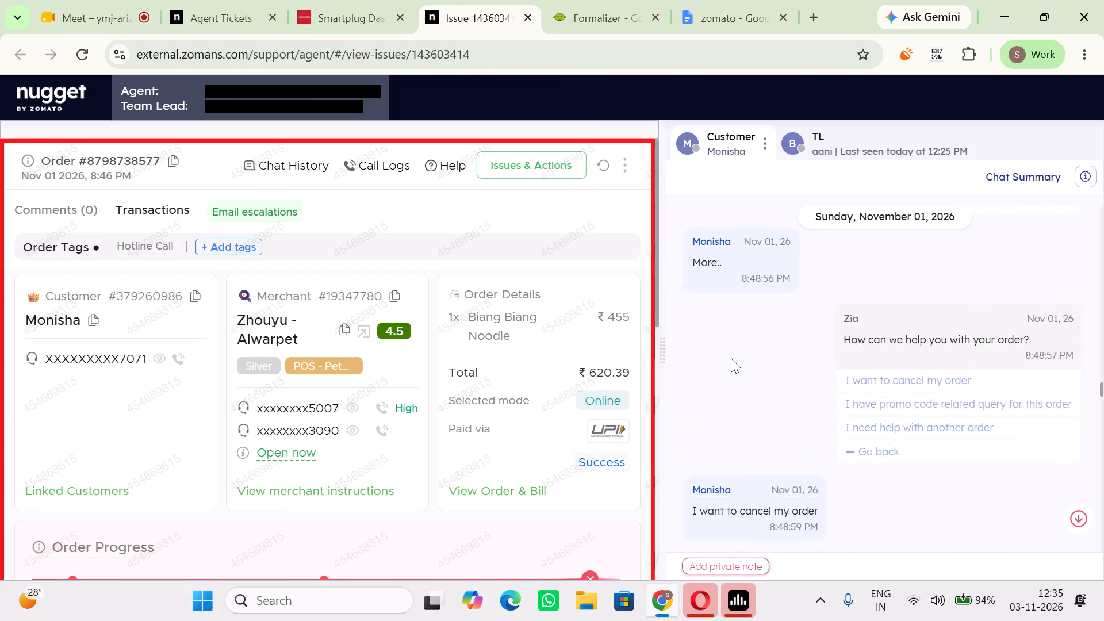
scroll(731, 358, "down", 3)
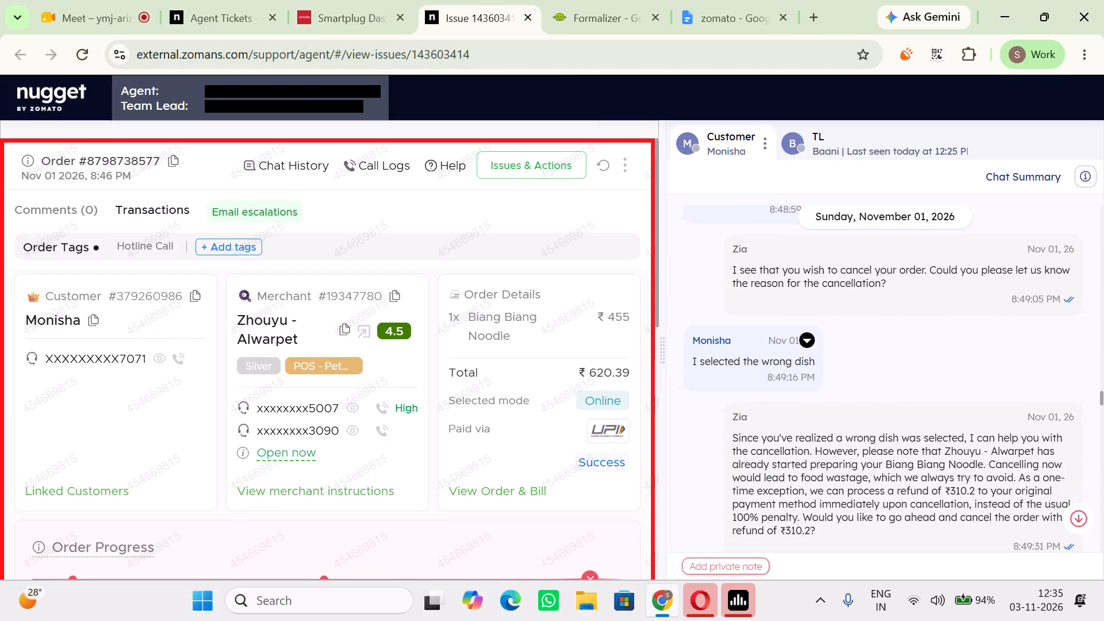
scroll(731, 358, "down", 1)
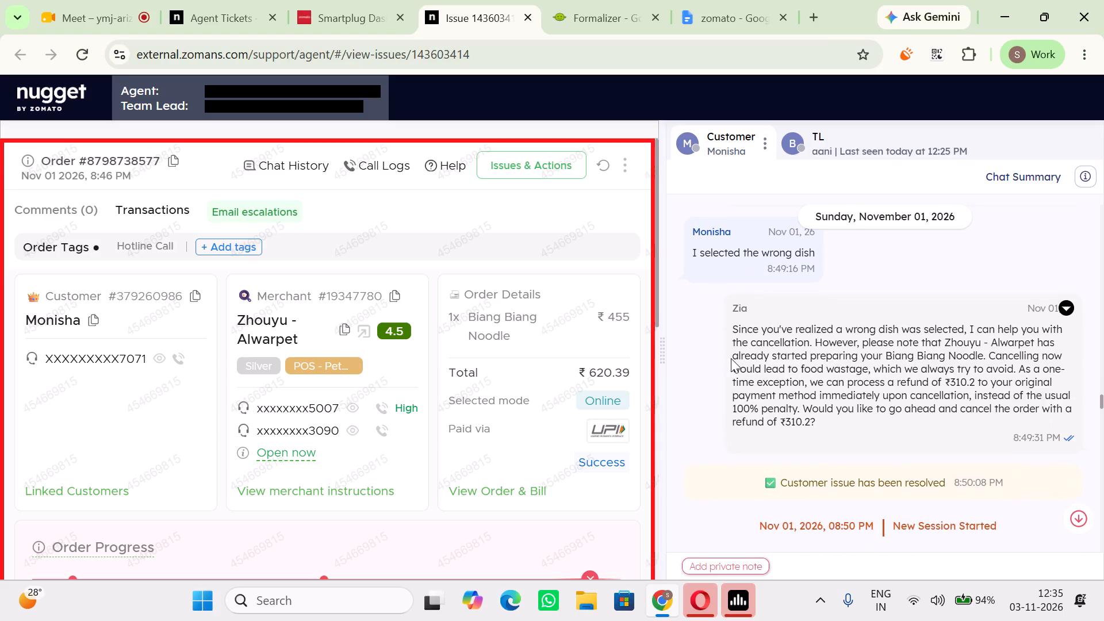
scroll(731, 358, "down", 1)
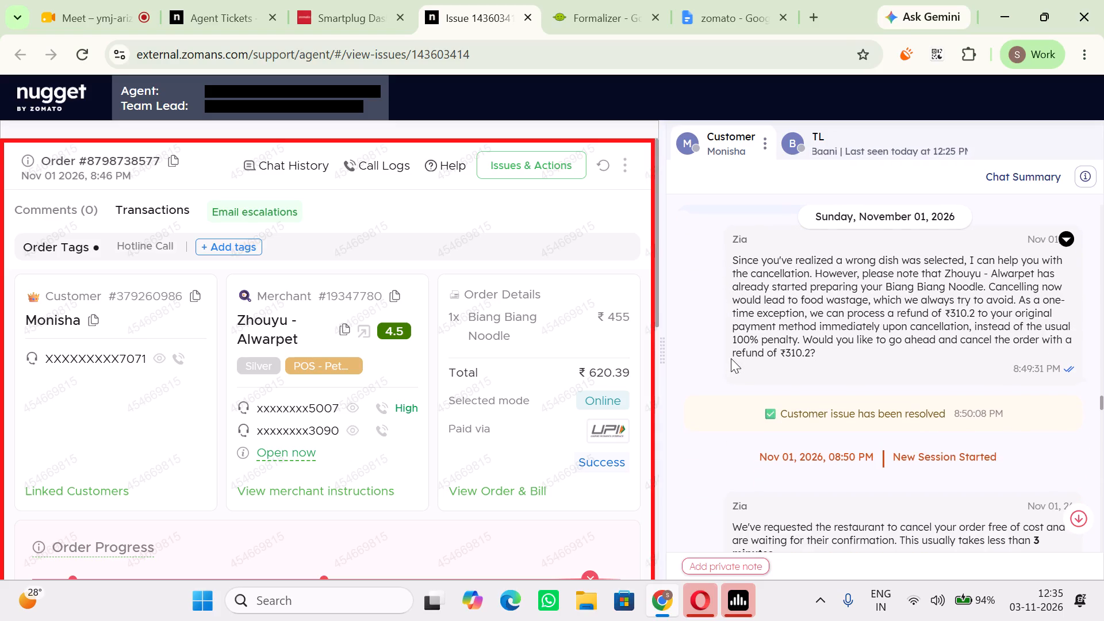
scroll(731, 358, "down", 2)
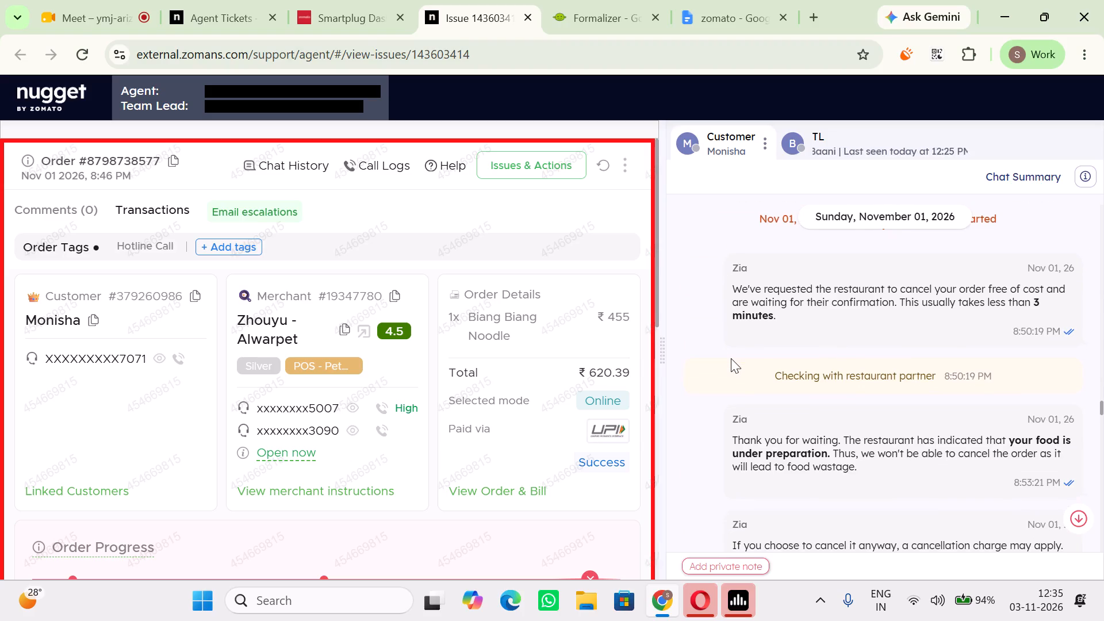
scroll(731, 358, "down", 2)
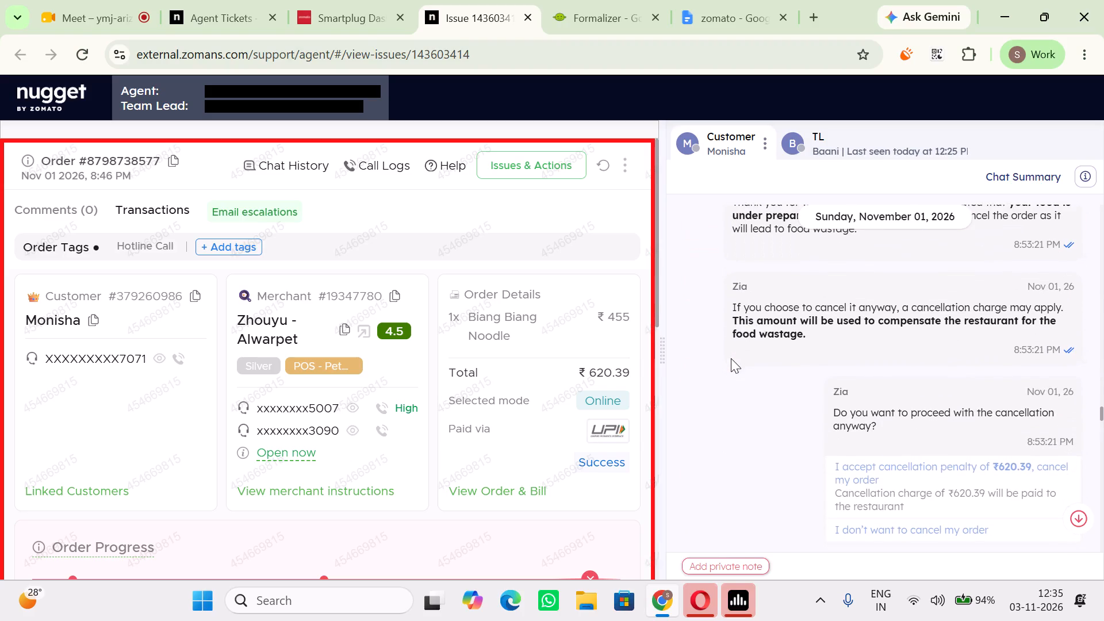
scroll(805, 367, "down", 1)
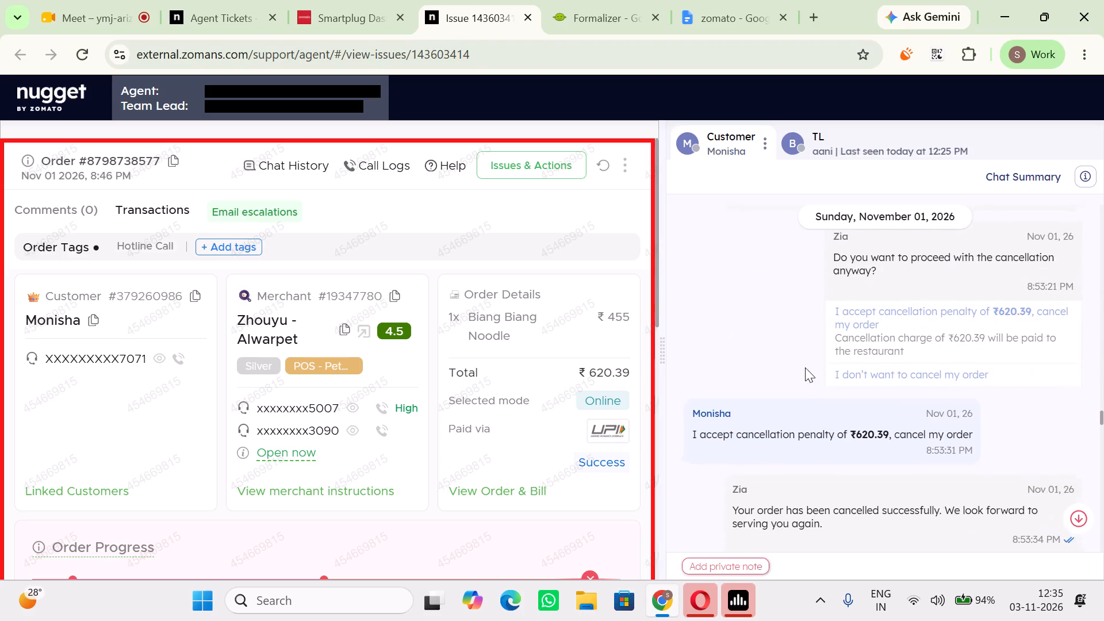
scroll(805, 367, "down", 4)
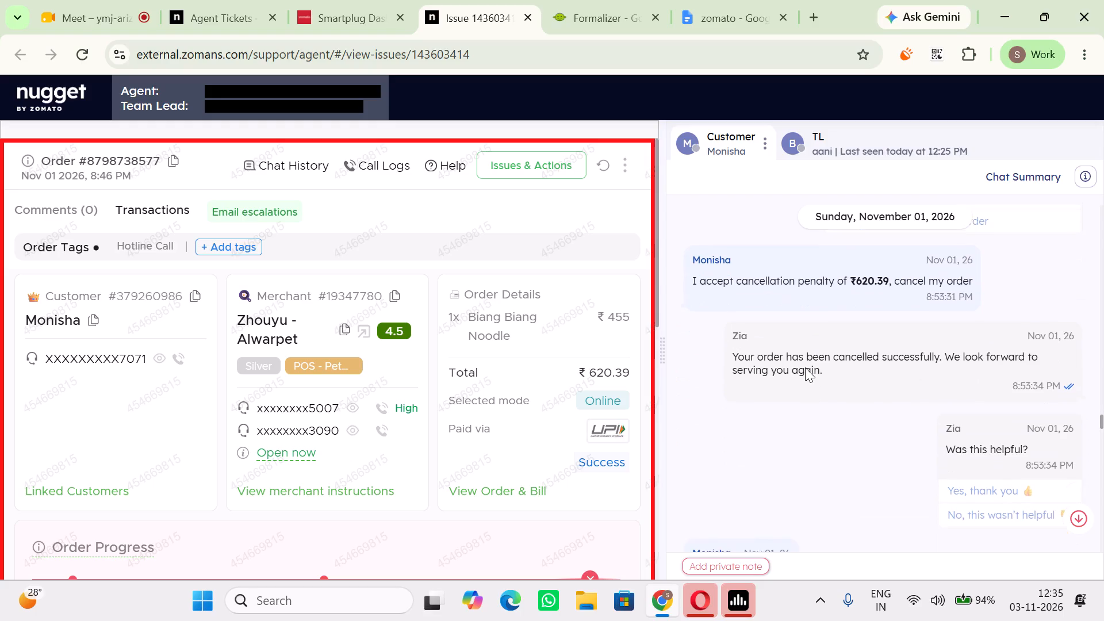
Review the customer's November 3 chat sessions with Zia about the cancellation fee.
scroll(805, 367, "down", 2)
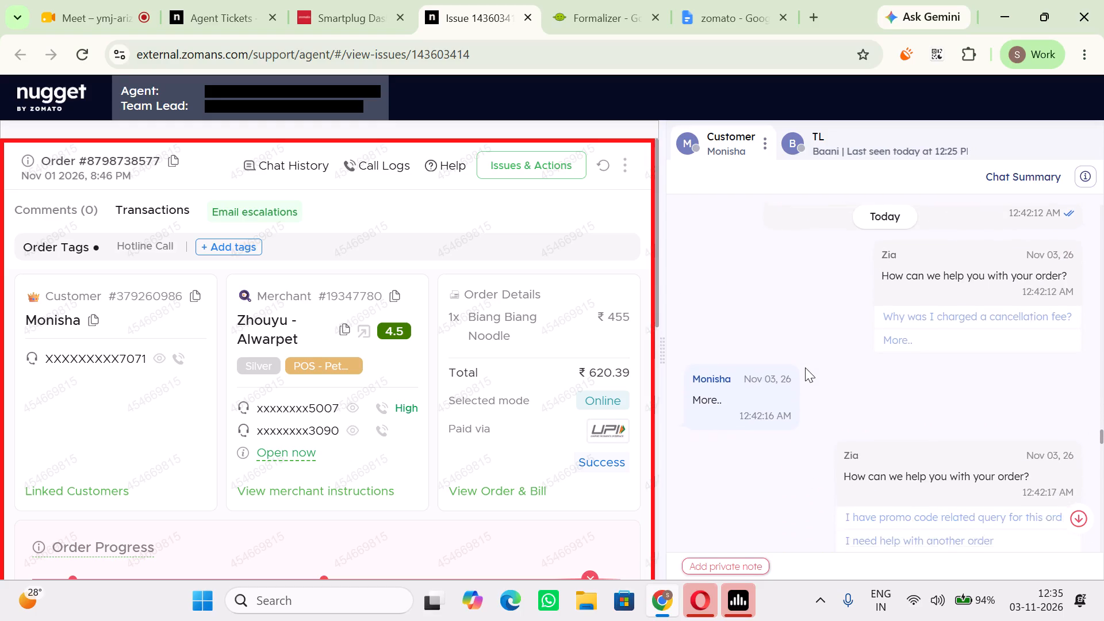
scroll(805, 367, "down", 2)
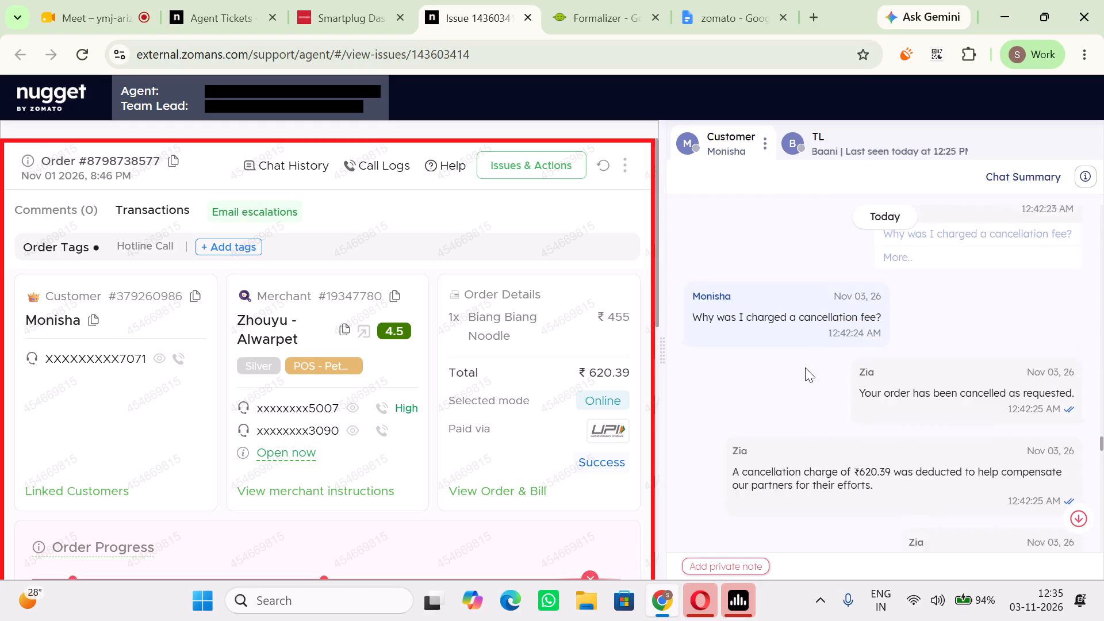
scroll(805, 367, "down", 2)
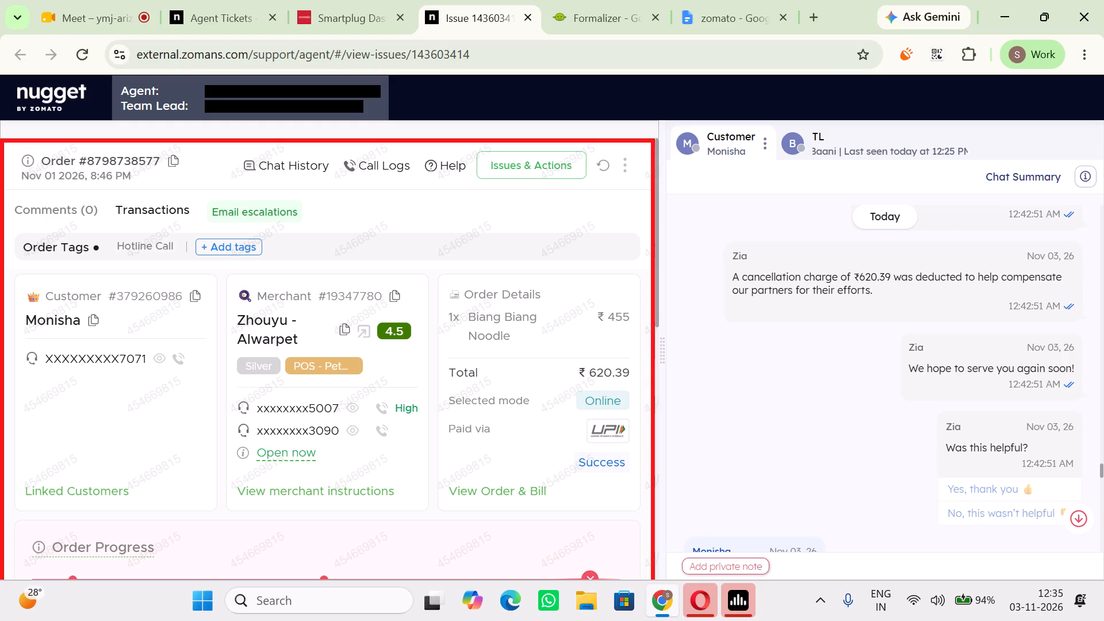
scroll(548, 415, "down", 1)
scroll(776, 406, "down", 1)
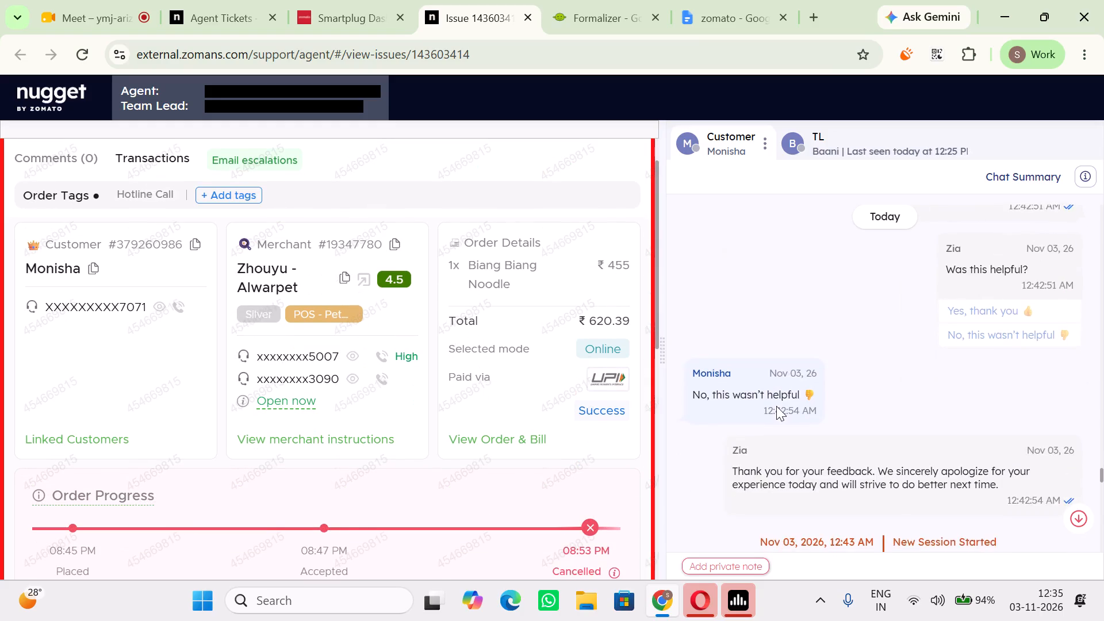
scroll(776, 406, "down", 3)
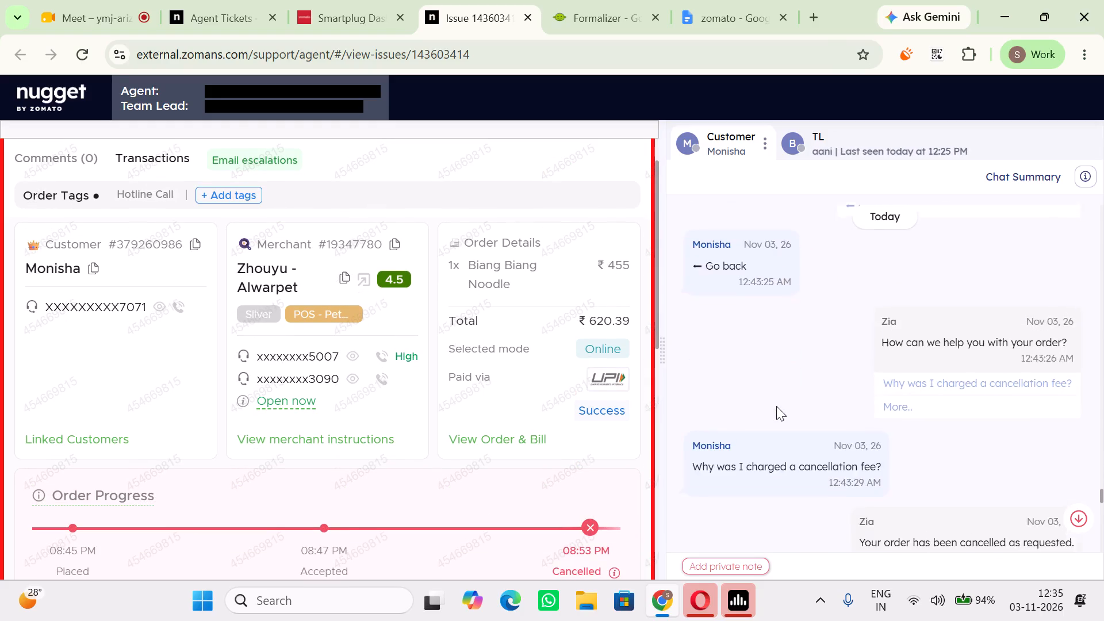
scroll(776, 406, "down", 3)
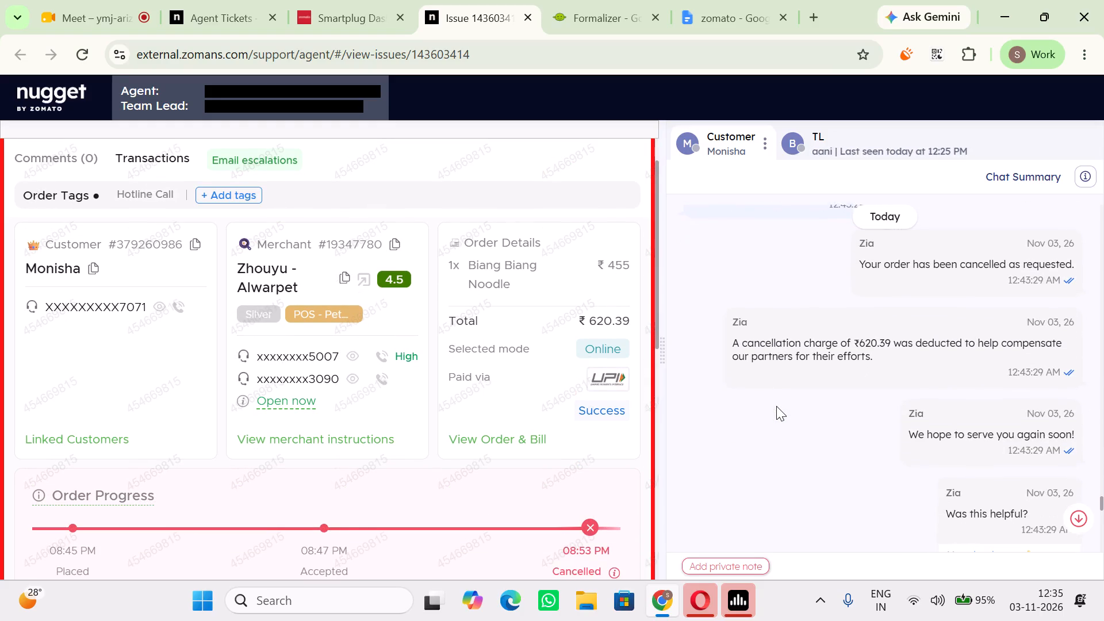
scroll(776, 406, "down", 2)
scroll(776, 406, "up", 7)
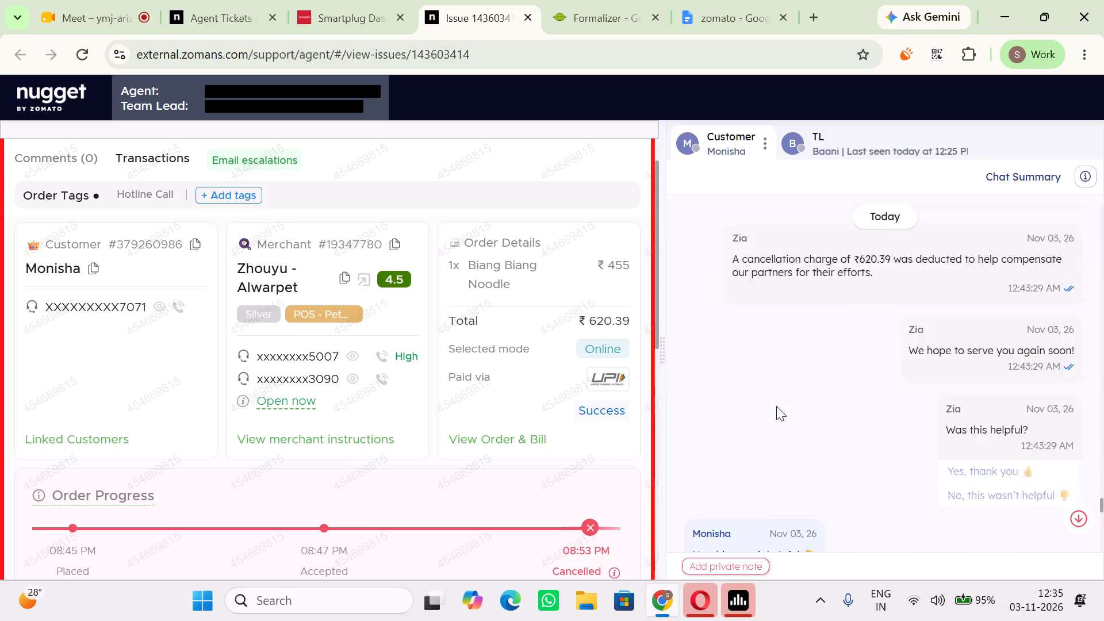
scroll(776, 406, "up", 3)
scroll(508, 435, "up", 2)
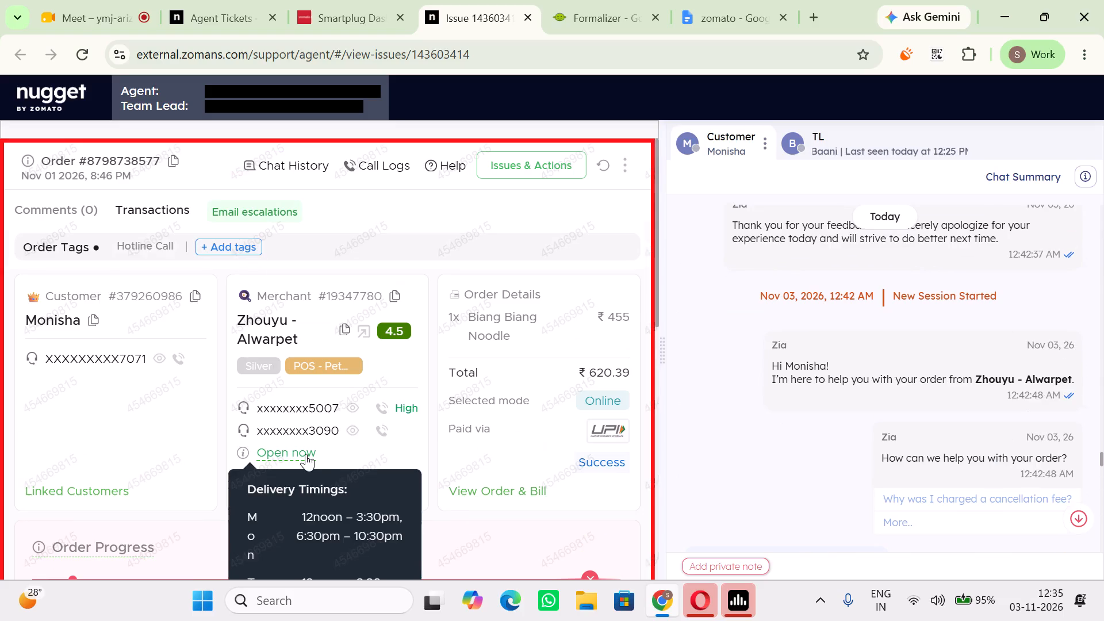
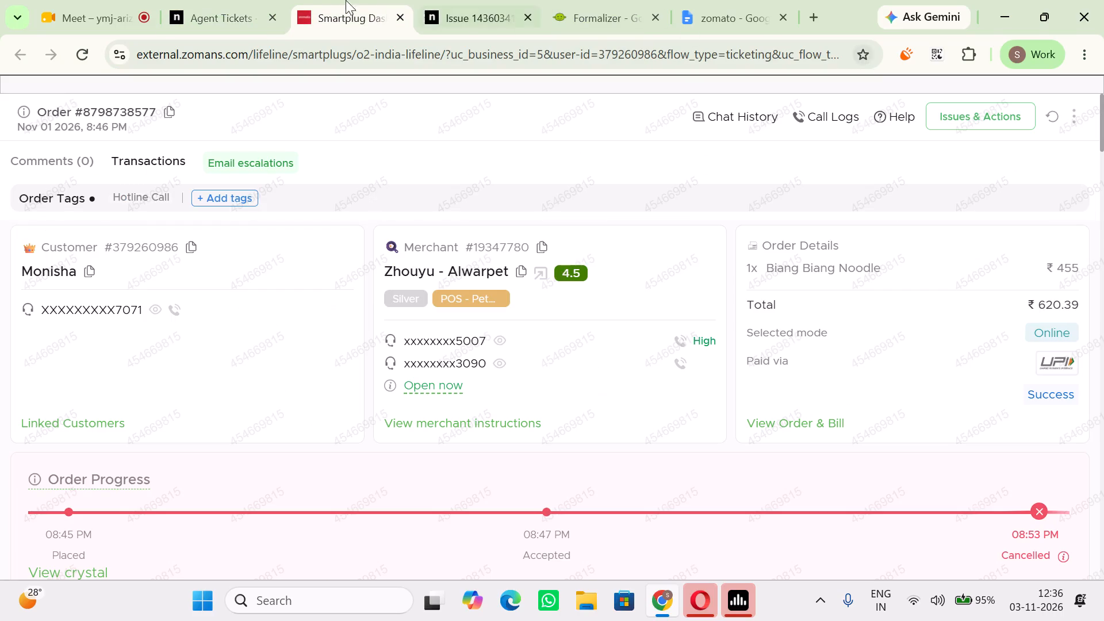
Check the agent's Productivity Hours page twice for today's assigned and closed tickets and online hours, closing the page each time.
left_click(279, 0)
left_click(1062, 125)
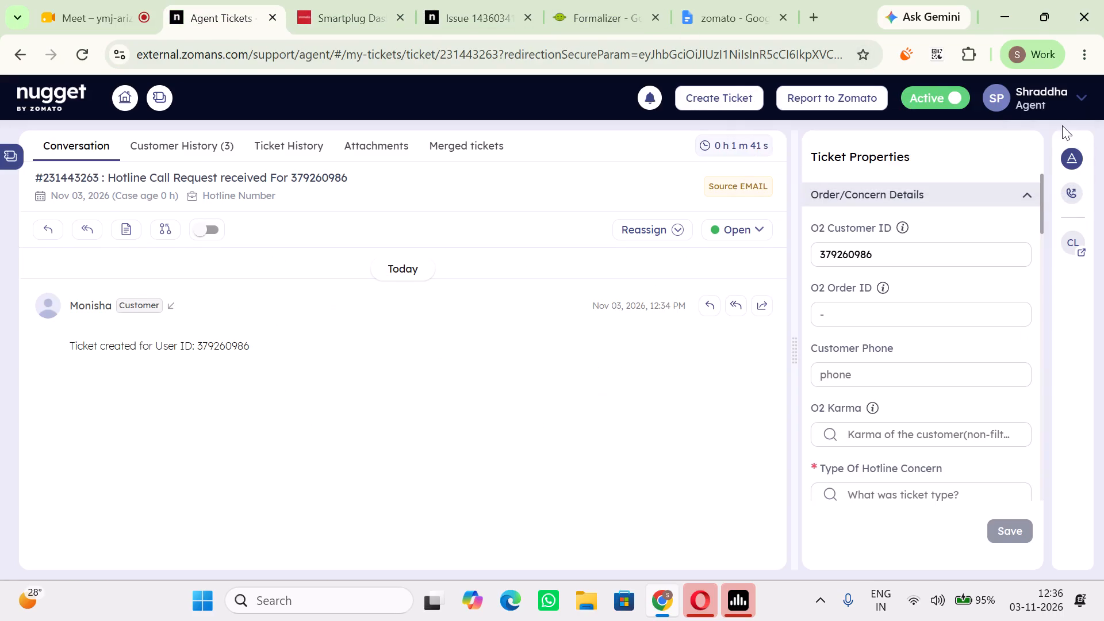
left_click(1040, 102)
left_click(953, 190)
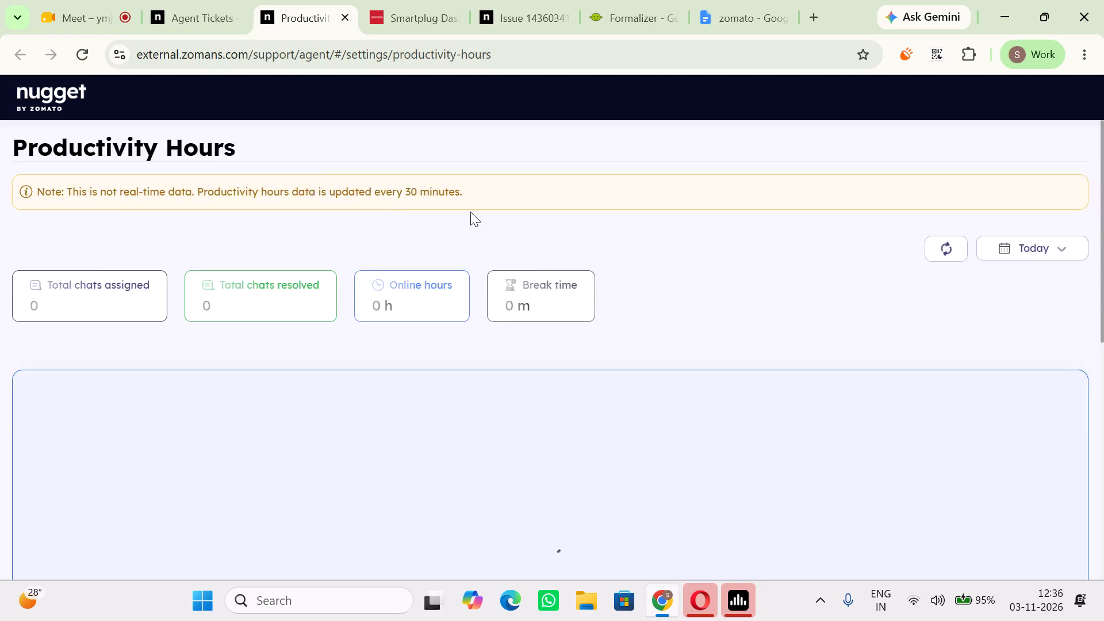
scroll(400, 337, "right", 1)
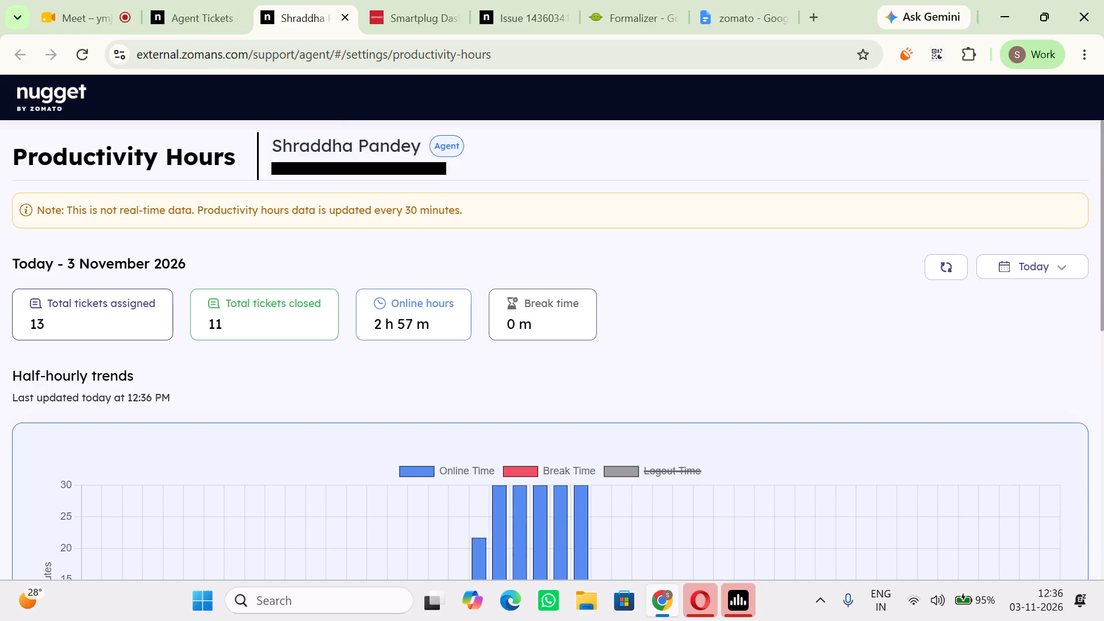
left_click(341, 13)
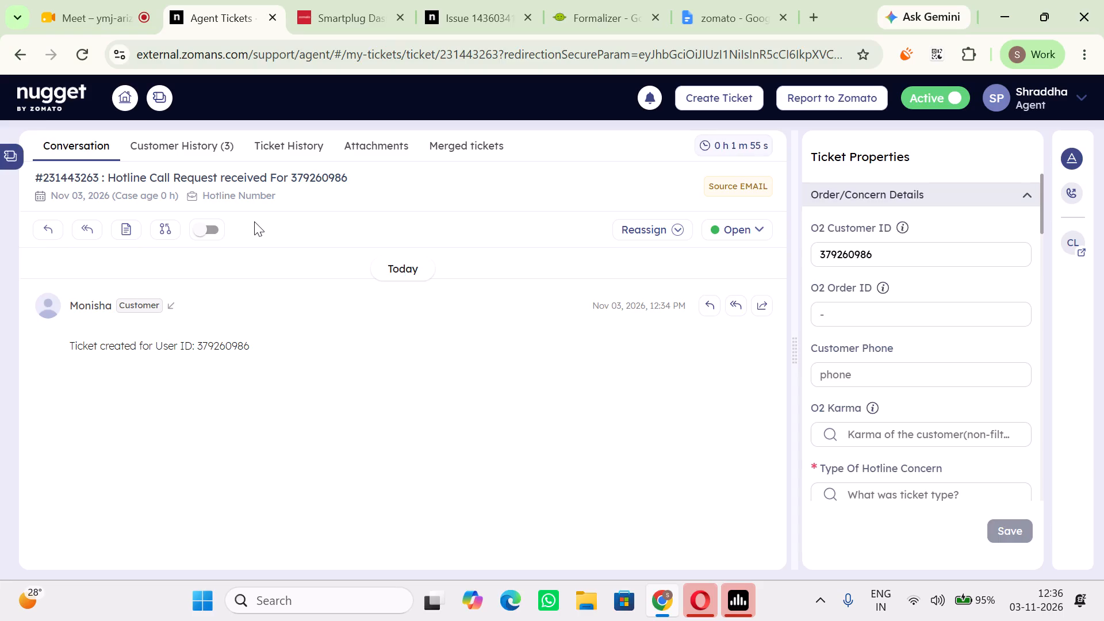
left_click(1030, 101)
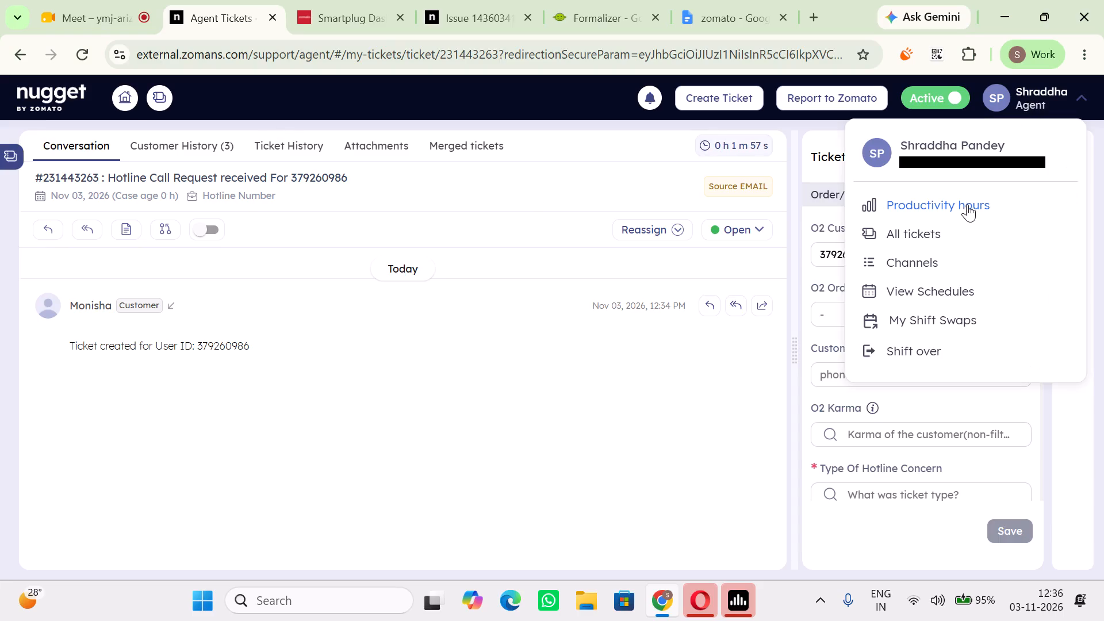
left_click(967, 204)
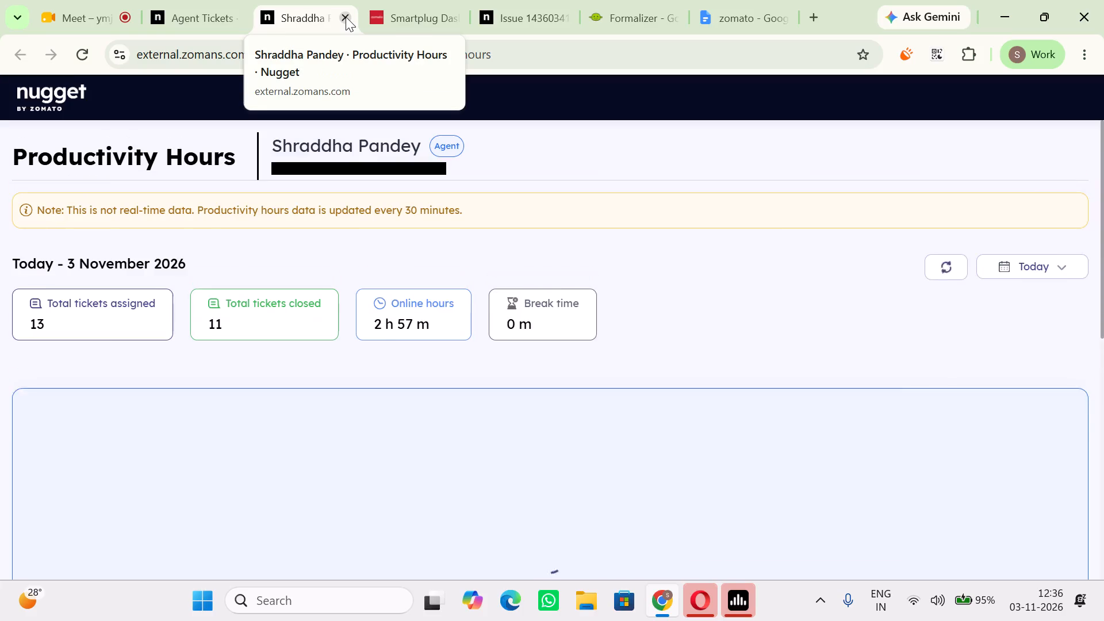
left_click(346, 17)
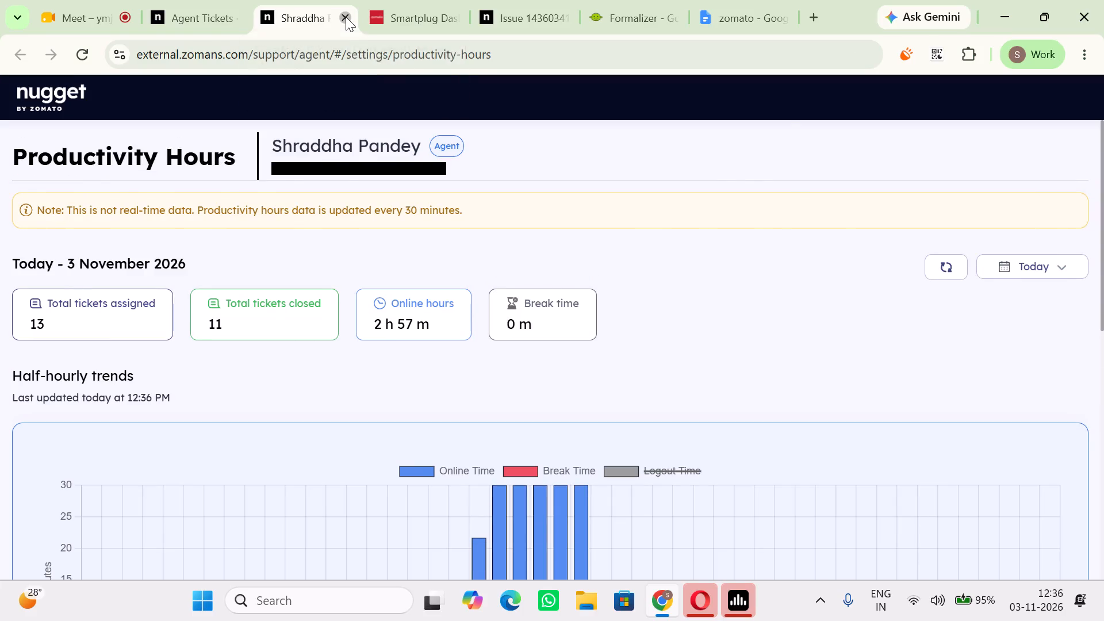